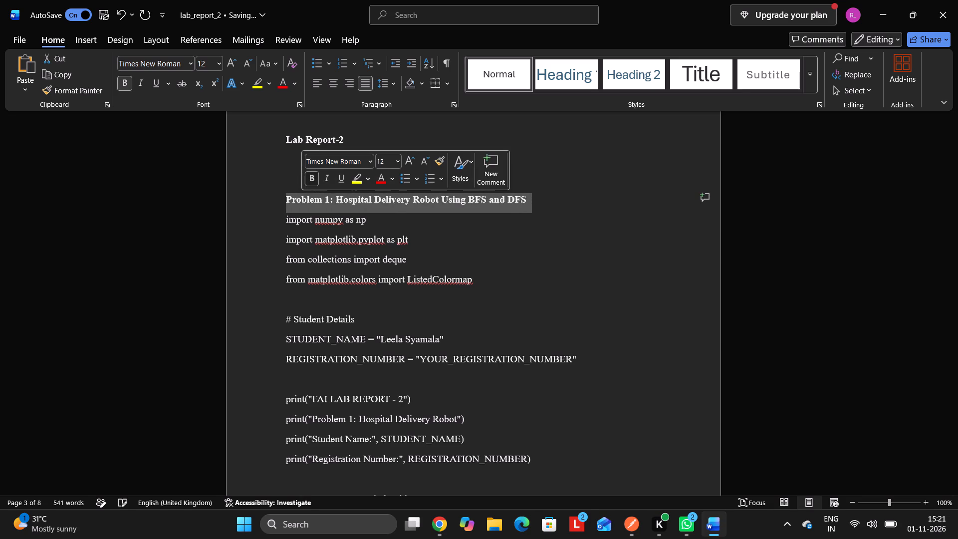
left_click(315, 179)
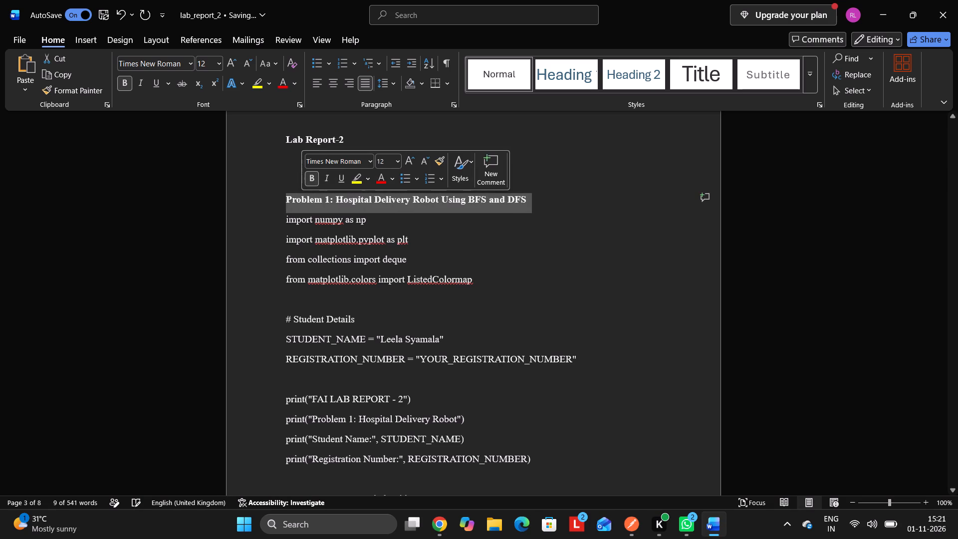
Add a bold "Code:" line between the Problem 1 title and "import numpy as np".
left_click(542, 202)
key("Return")
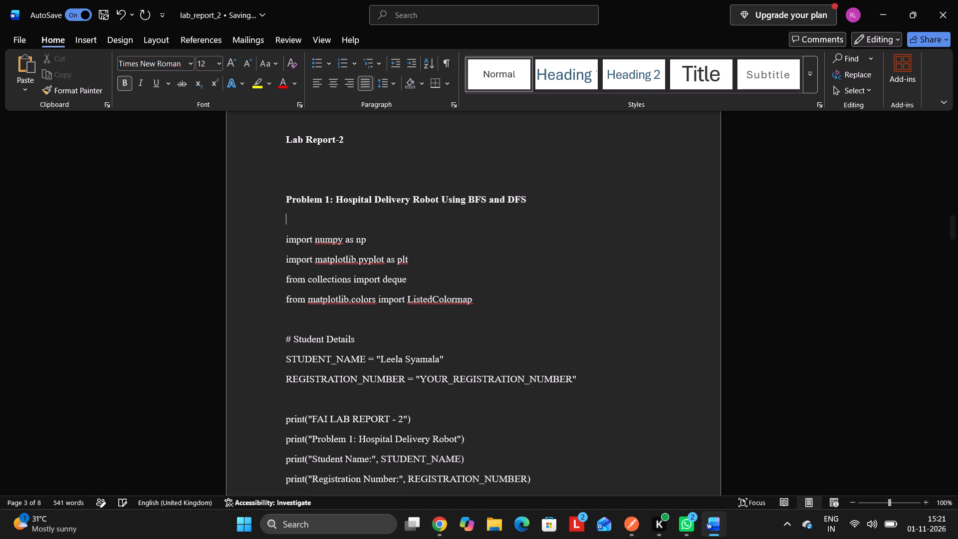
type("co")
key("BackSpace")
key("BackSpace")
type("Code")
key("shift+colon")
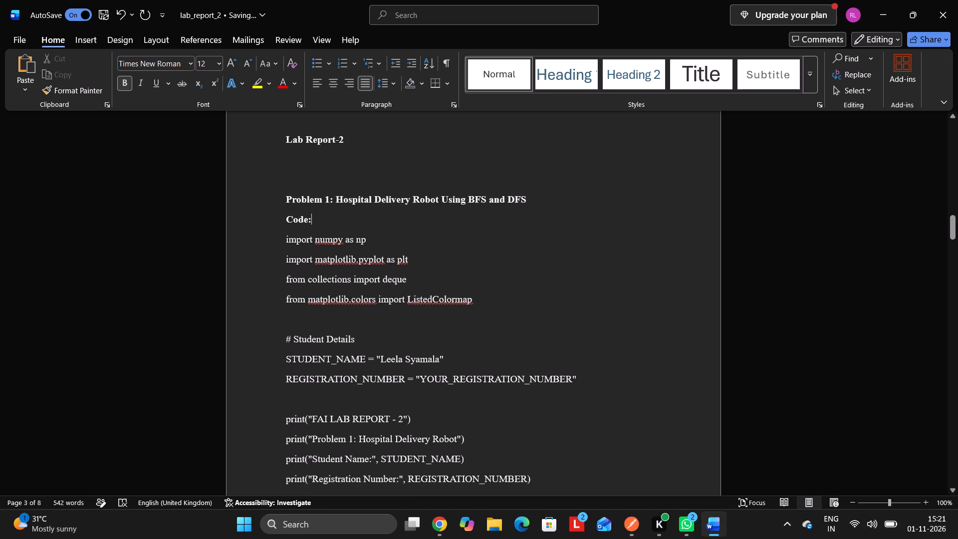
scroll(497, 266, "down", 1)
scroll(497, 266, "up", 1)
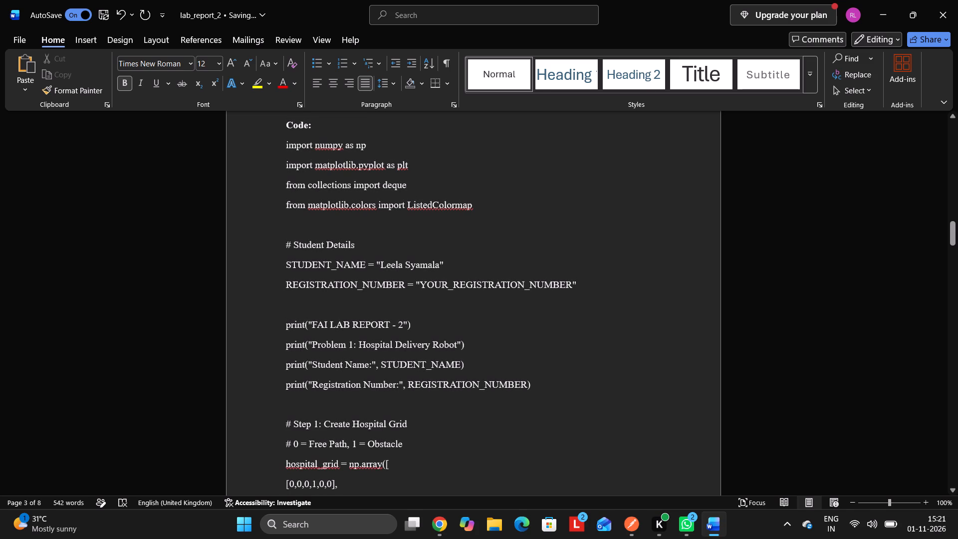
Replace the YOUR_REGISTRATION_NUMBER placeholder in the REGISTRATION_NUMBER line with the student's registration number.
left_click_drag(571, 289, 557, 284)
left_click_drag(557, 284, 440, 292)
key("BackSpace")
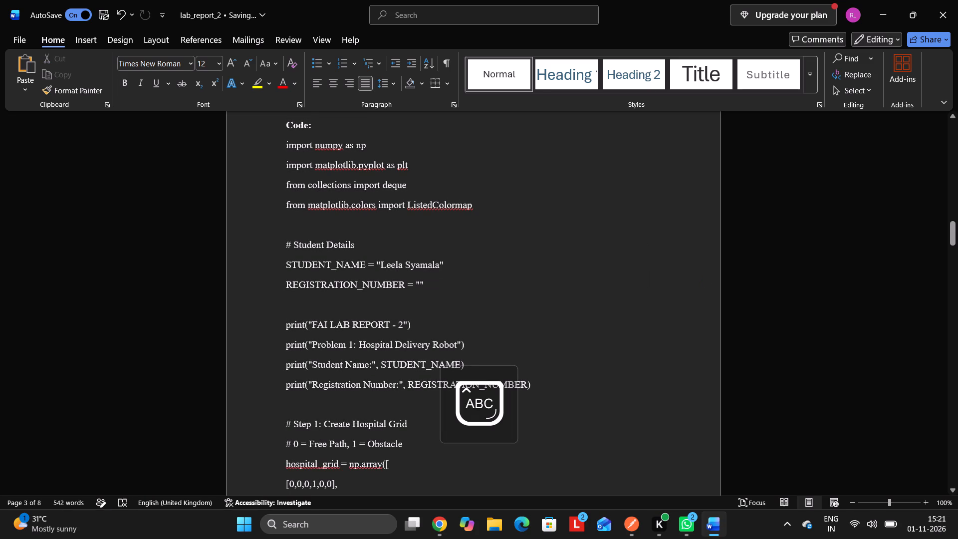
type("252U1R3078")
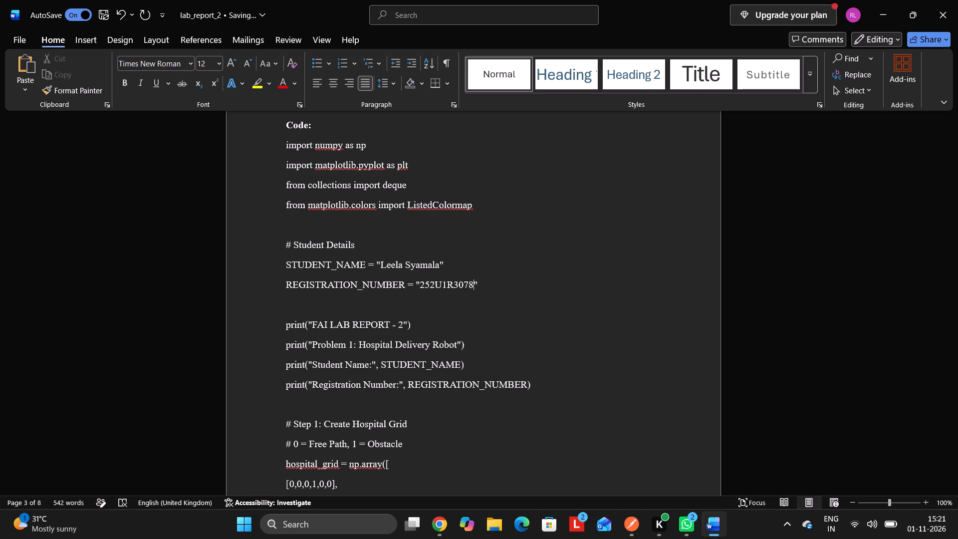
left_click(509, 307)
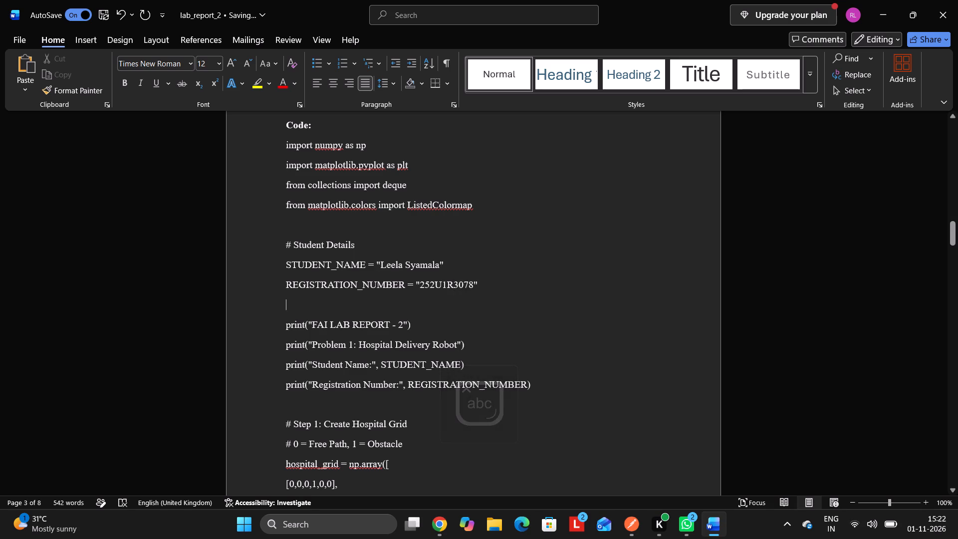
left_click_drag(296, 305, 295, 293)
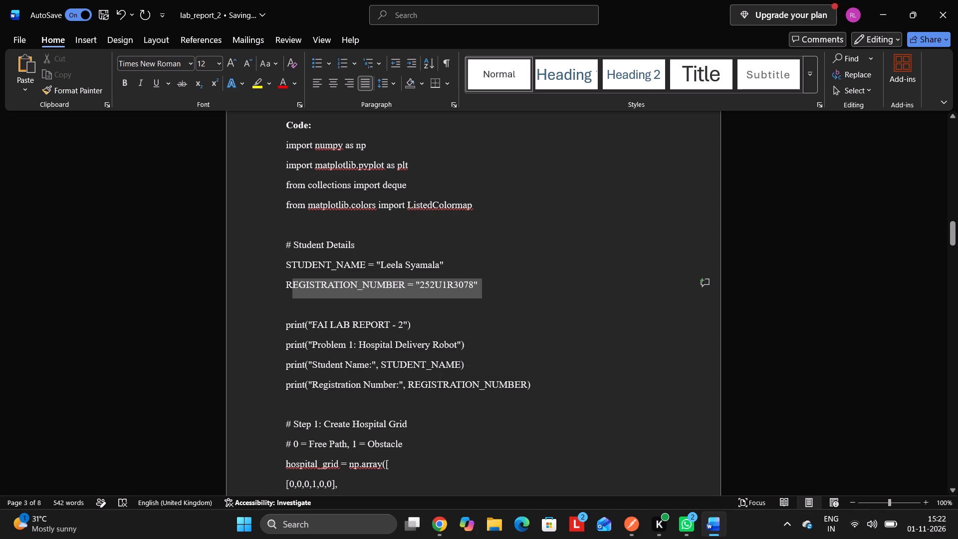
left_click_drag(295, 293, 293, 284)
Switch to the Untitled4.ipynb Colab notebook, check the student details cell at its top, and return to the Word report.
scroll(290, 350, "down", 1)
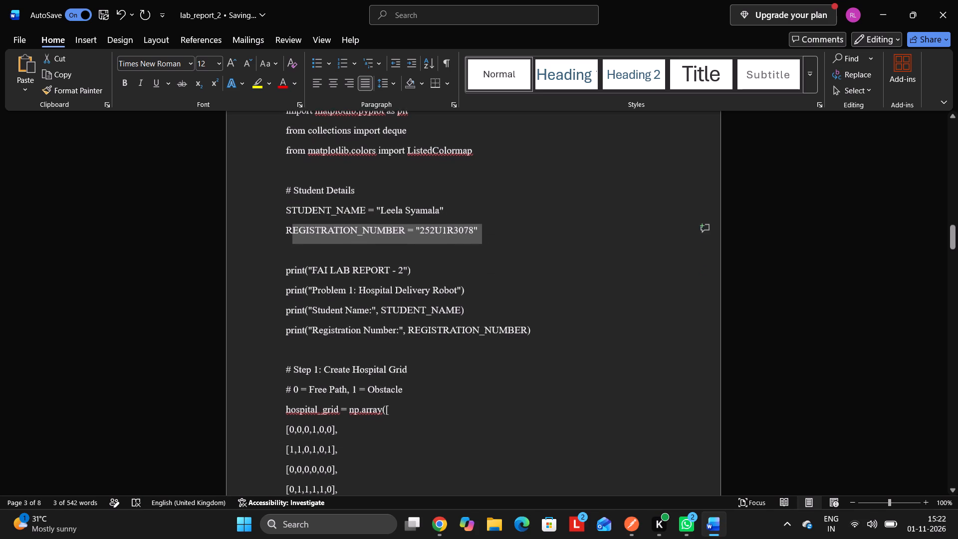
scroll(290, 350, "down", 1)
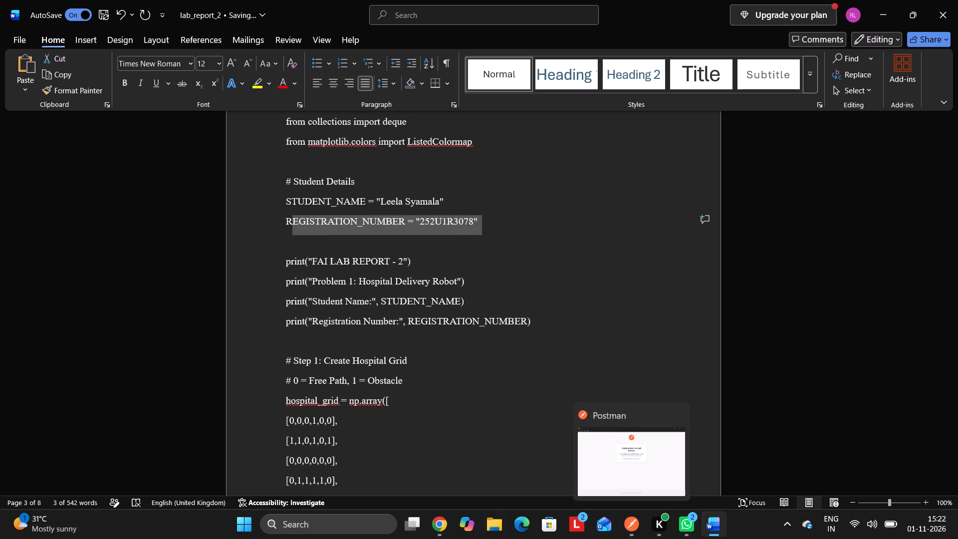
left_click(443, 523)
left_click(442, 495)
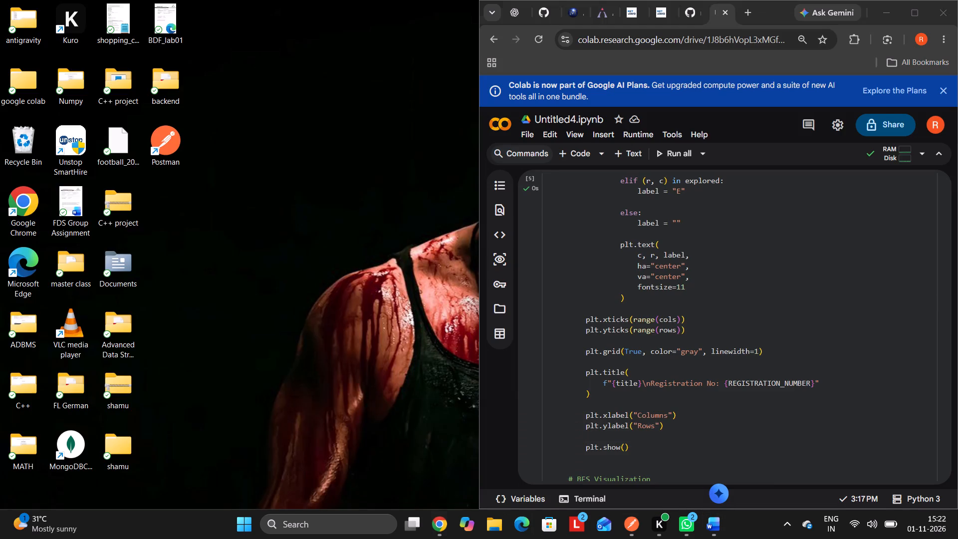
scroll(556, 380, "up", 6)
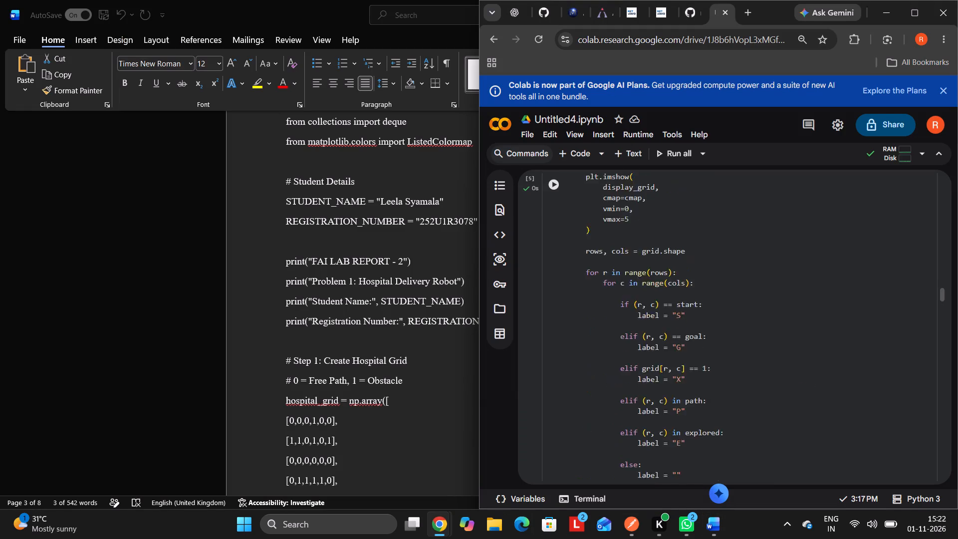
scroll(556, 380, "up", 18)
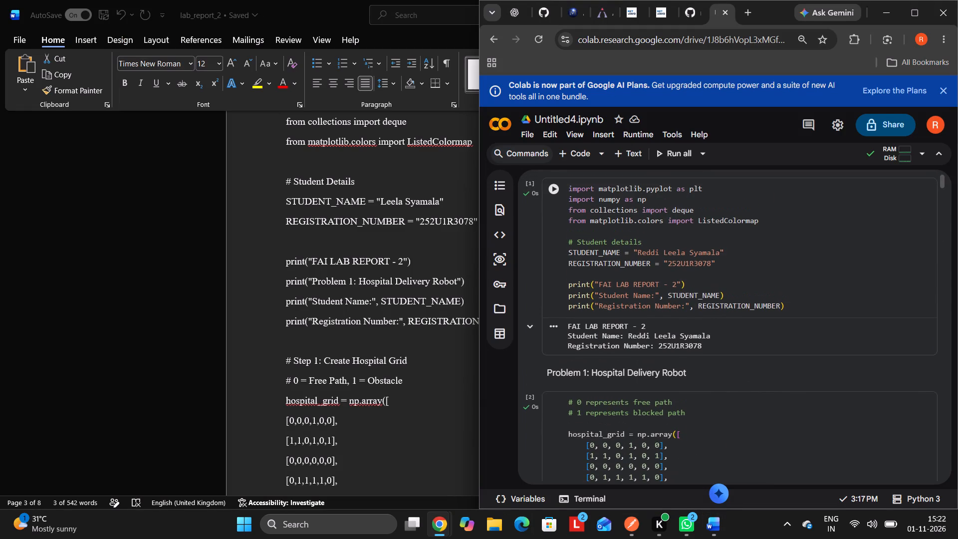
left_click(464, 391)
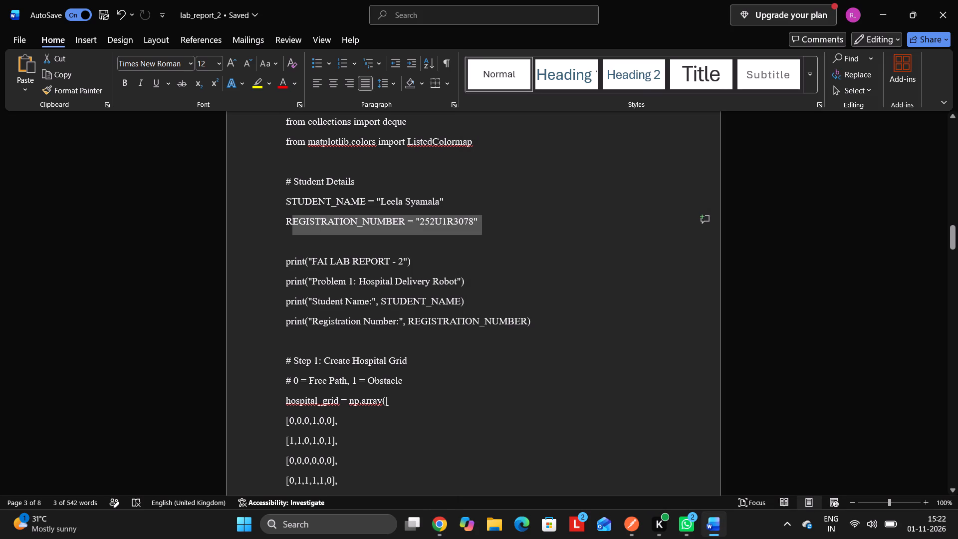
Delete the block from "# Student Details" through the print("Registration Number:", REGISTRATION_NUMBER) line, including the leftover blank line.
scroll(495, 280, "up", 1)
scroll(503, 315, "down", 1)
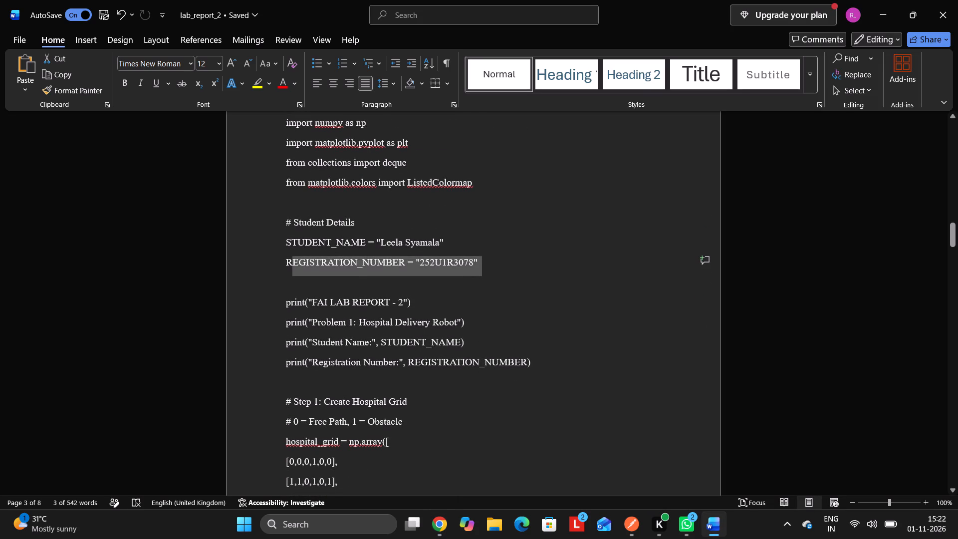
left_click_drag(543, 363, 276, 223)
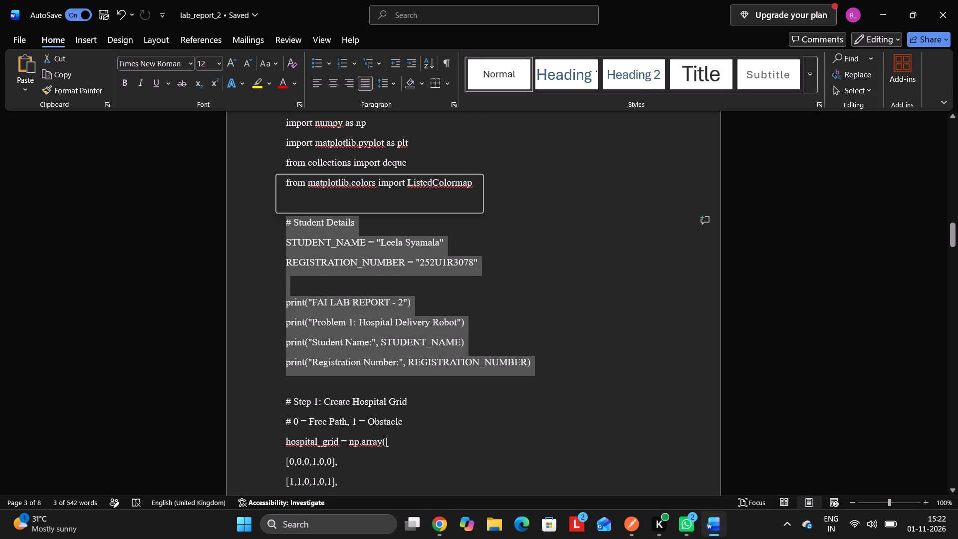
key("BackSpace")
key("BackSpace")
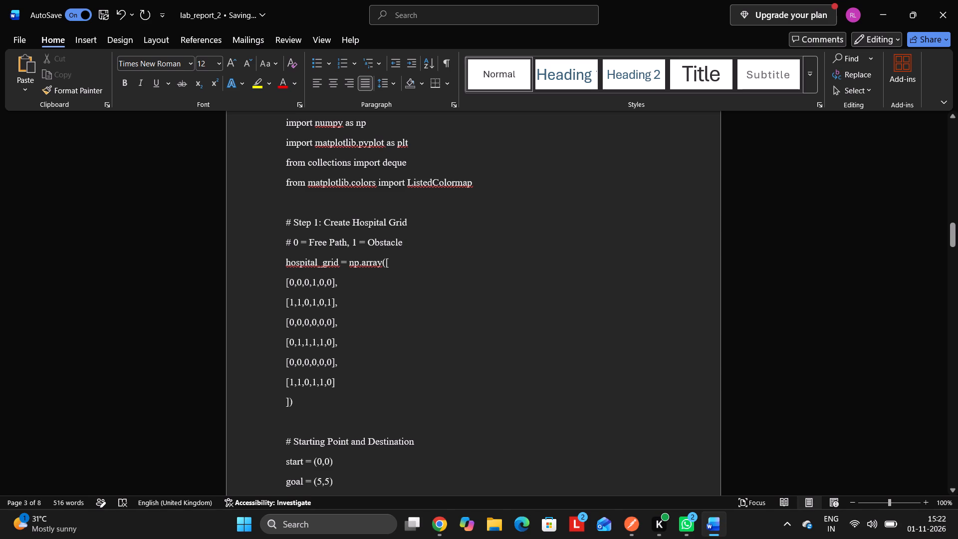
Remove the blank line above "# Step 2: Breadth-First Search (BFS)" at the start of the following page.
scroll(363, 367, "down", 1)
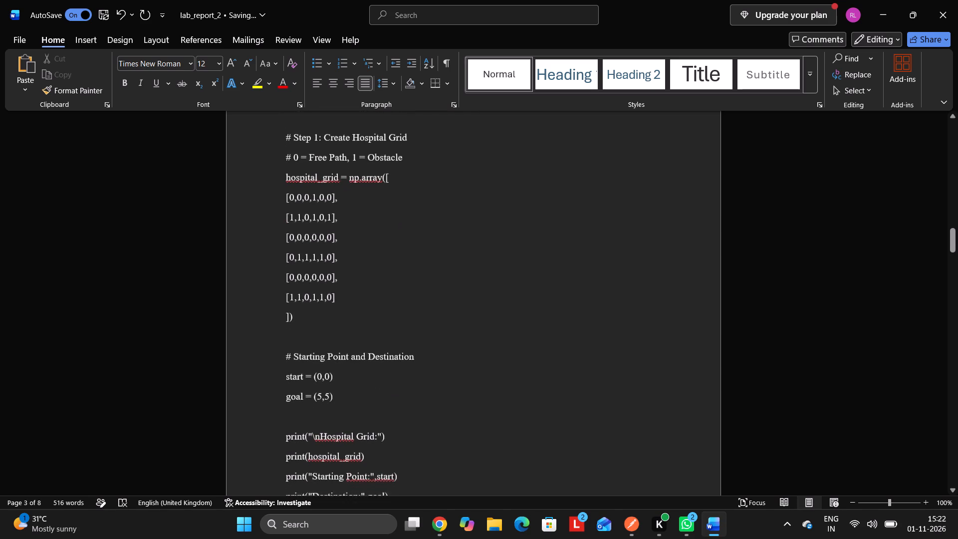
scroll(363, 367, "down", 1)
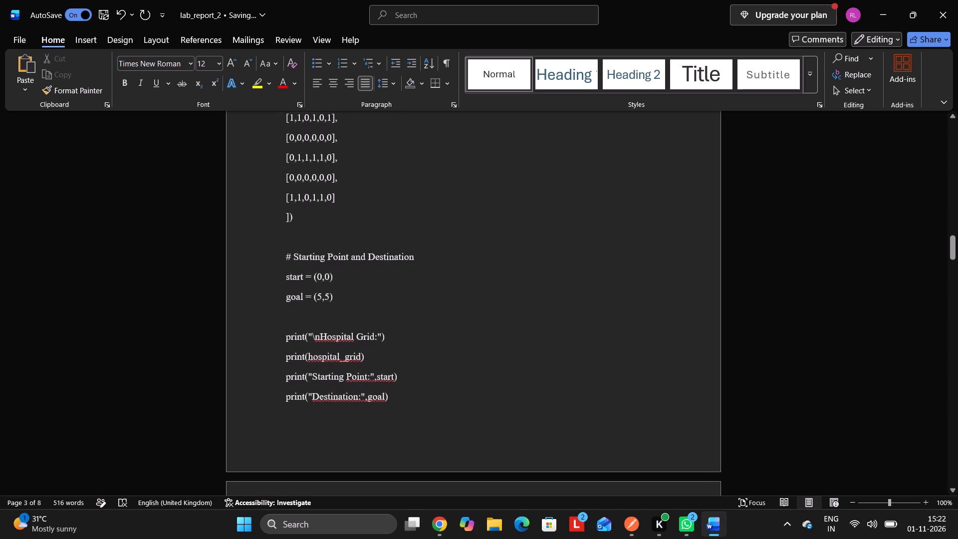
scroll(363, 367, "down", 1)
left_click(294, 393)
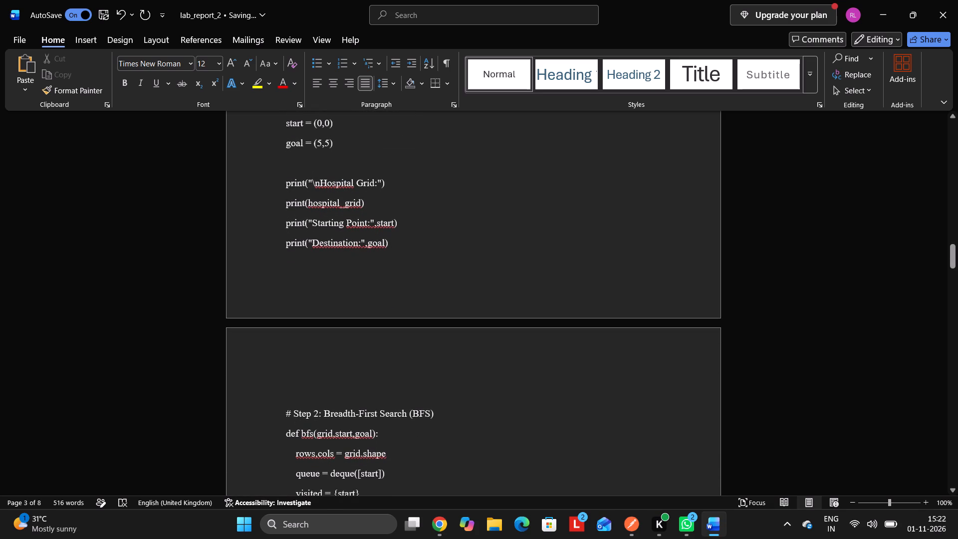
key("BackSpace")
Add two new lines after the final print statement, "DFS finds a path but does not guarantee the shortest path.".
scroll(306, 487, "down", 2)
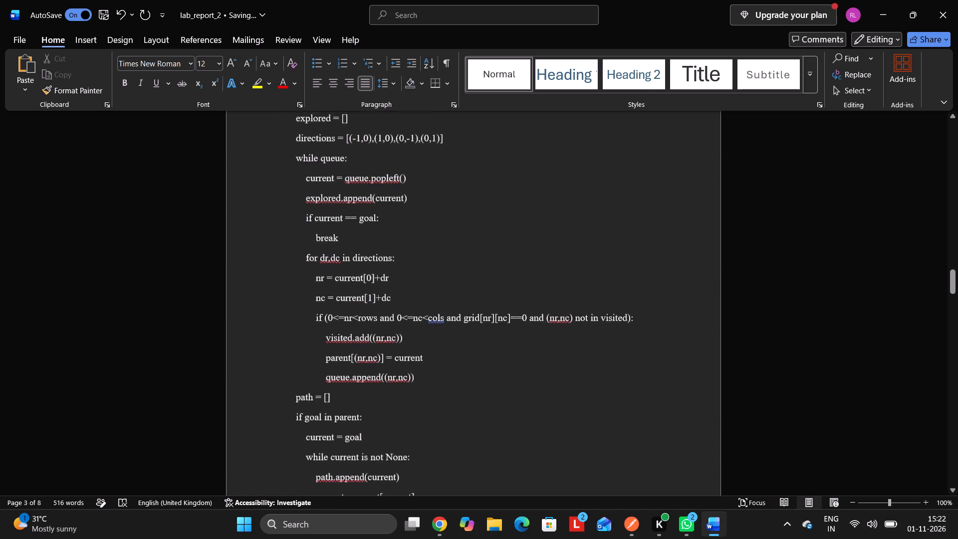
scroll(306, 487, "down", 3)
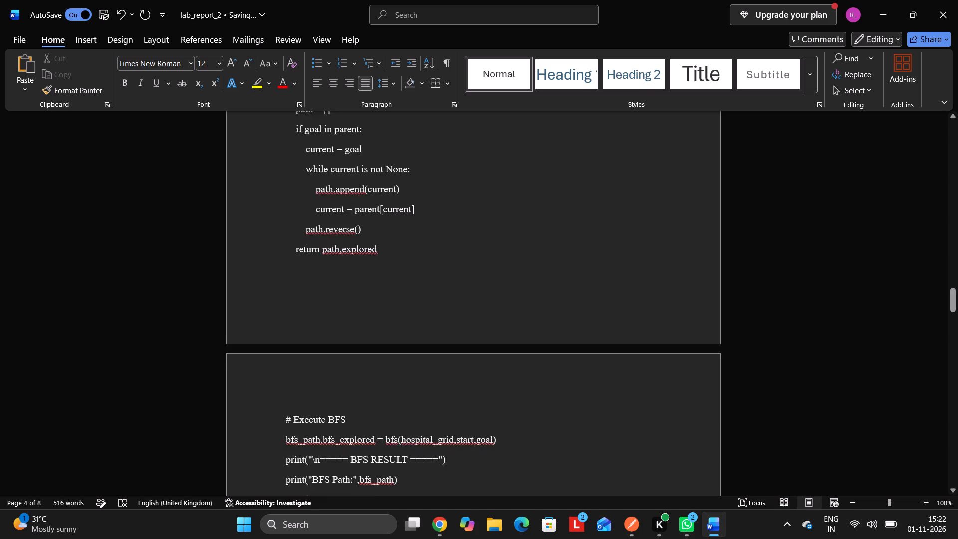
scroll(306, 487, "down", 2)
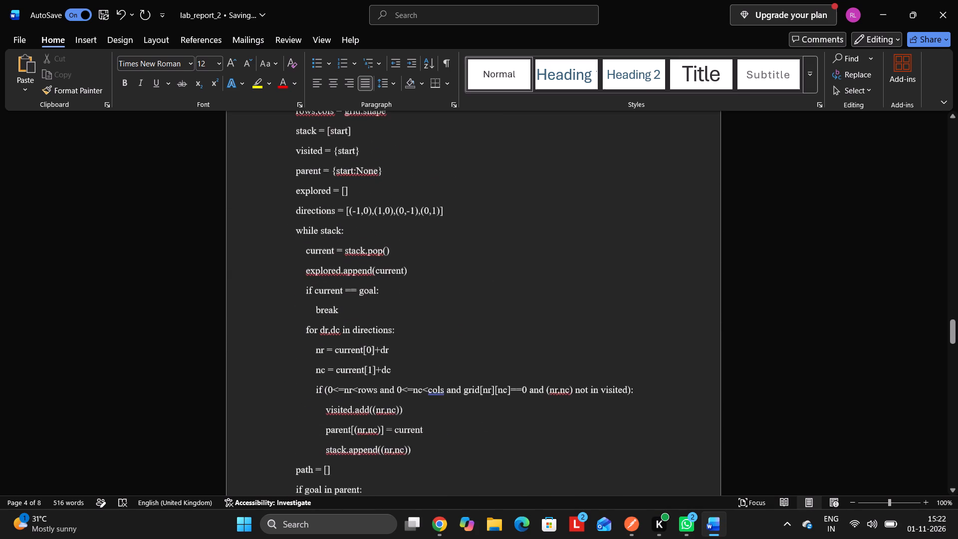
scroll(306, 487, "down", 2)
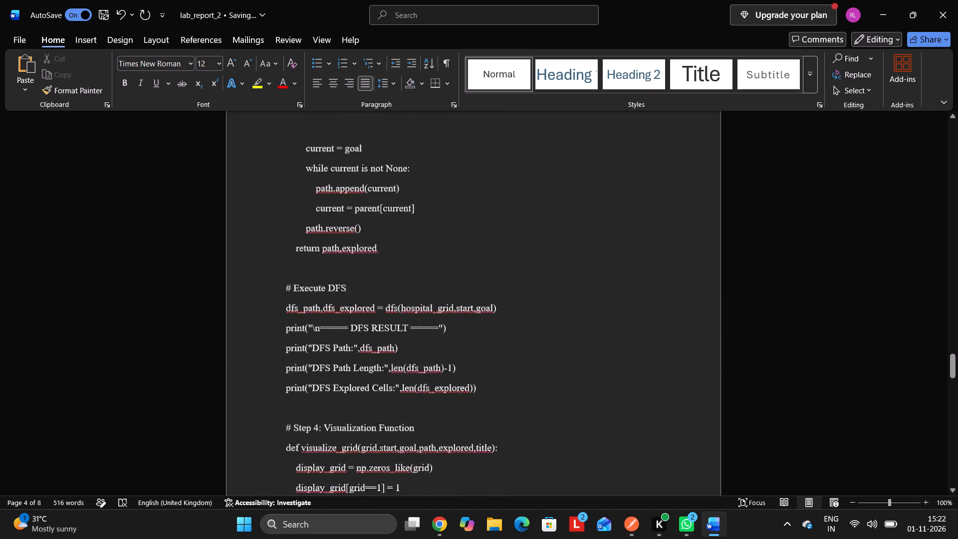
scroll(306, 487, "down", 3)
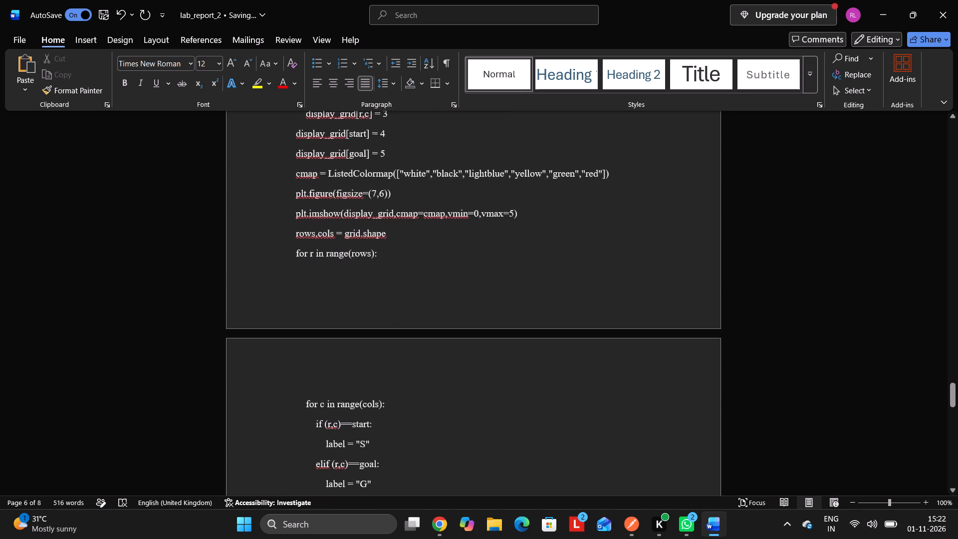
scroll(306, 487, "down", 3)
left_click(319, 287)
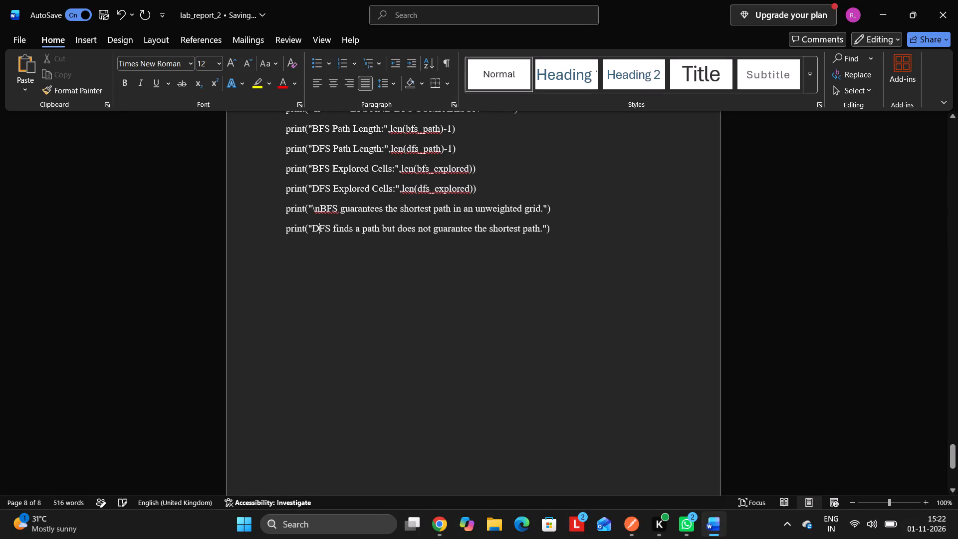
left_click(300, 286)
left_click(300, 286)
left_click(579, 235)
key("Return")
key("Return")
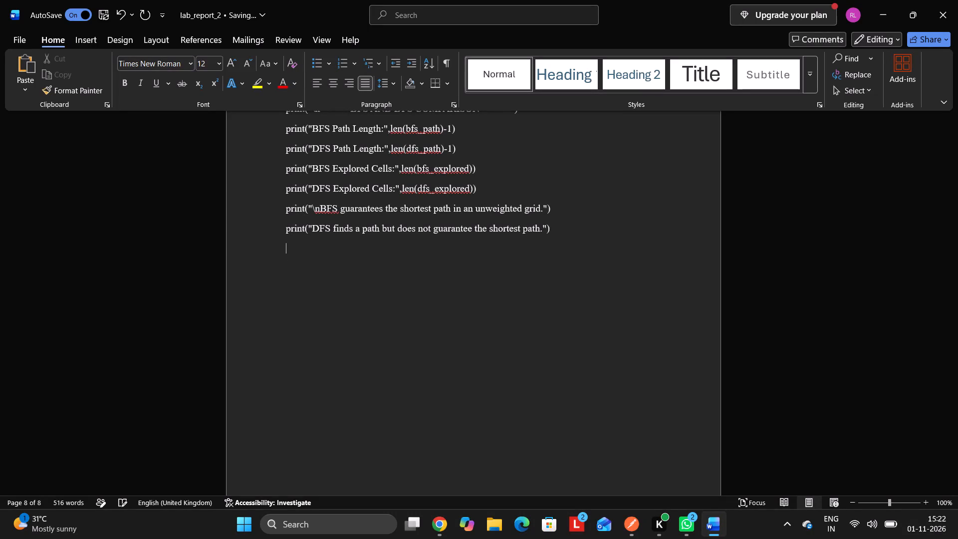
left_click(438, 522)
left_click_drag(438, 522, 442, 510)
left_click(439, 521)
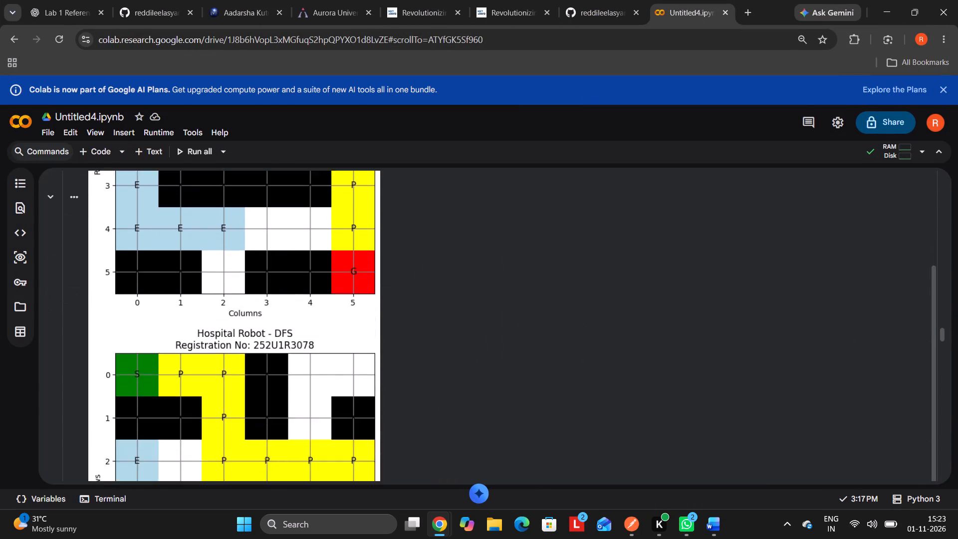
scroll(534, 222, "down", 1)
scroll(534, 222, "up", 3)
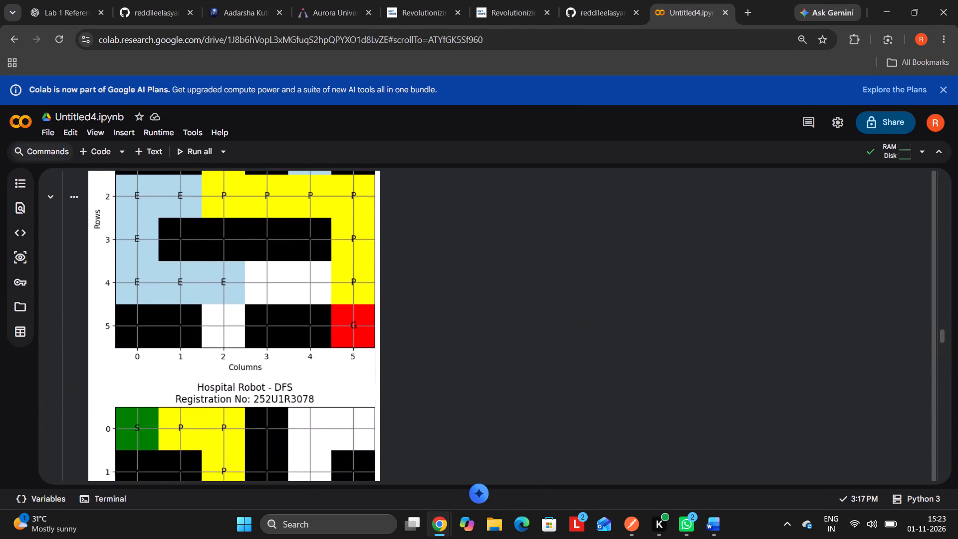
scroll(534, 222, "up", 2)
scroll(534, 222, "down", 1)
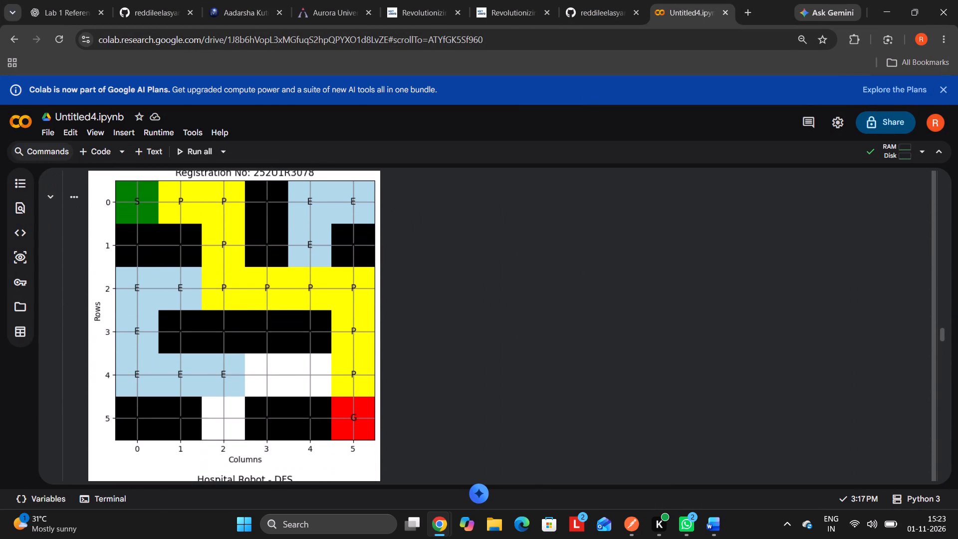
scroll(534, 222, "down", 2)
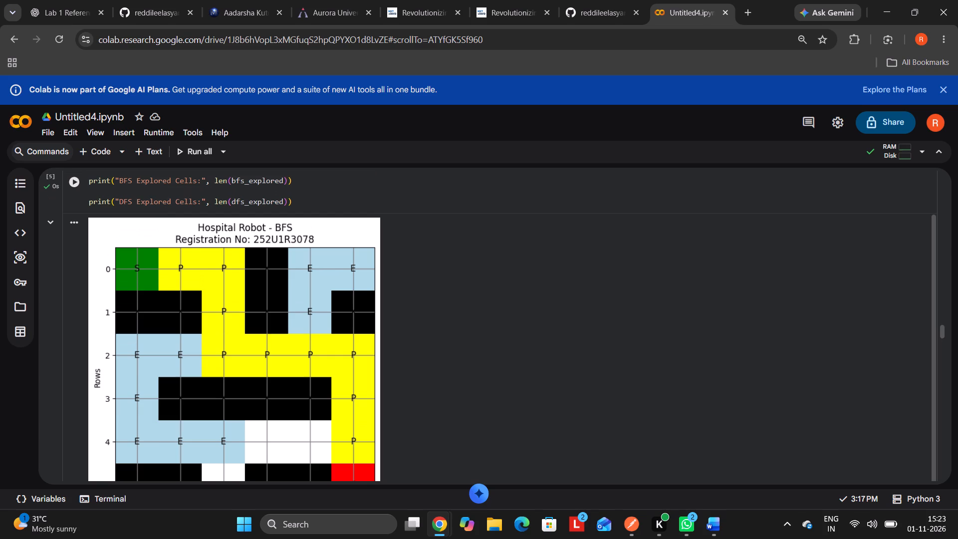
scroll(534, 222, "down", 2)
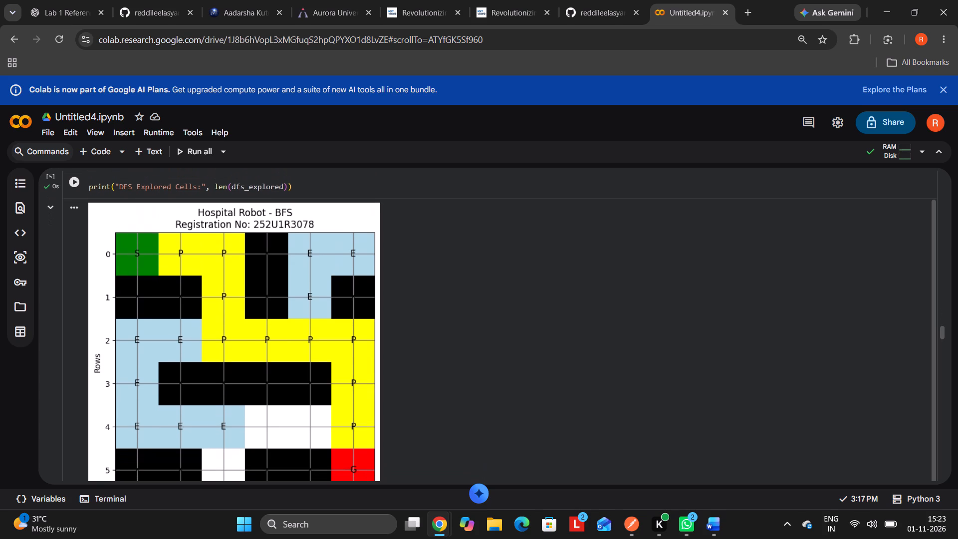
scroll(534, 222, "down", 1)
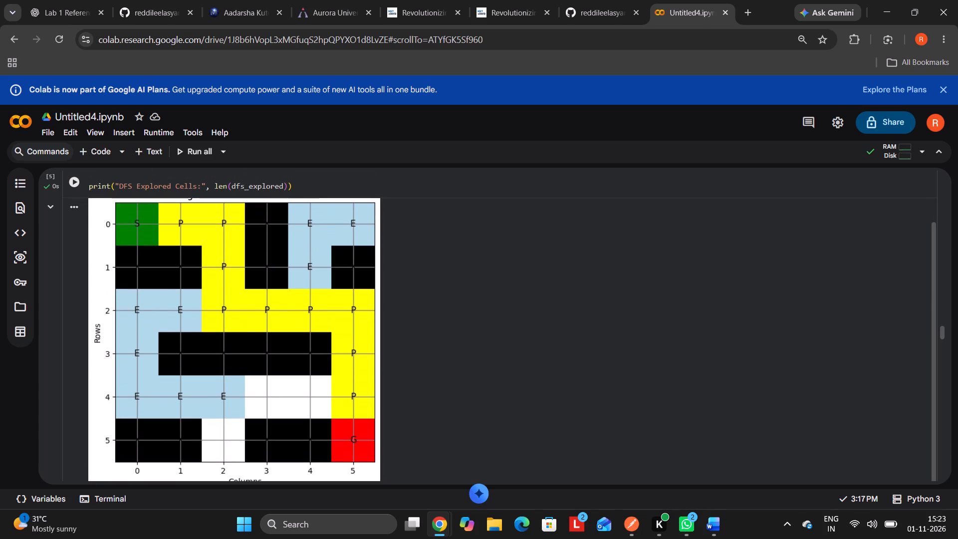
Capture a rectangular screenshot of the complete Hospital Robot - BFS plot, including its title and axis labels.
key("ctrl+minus")
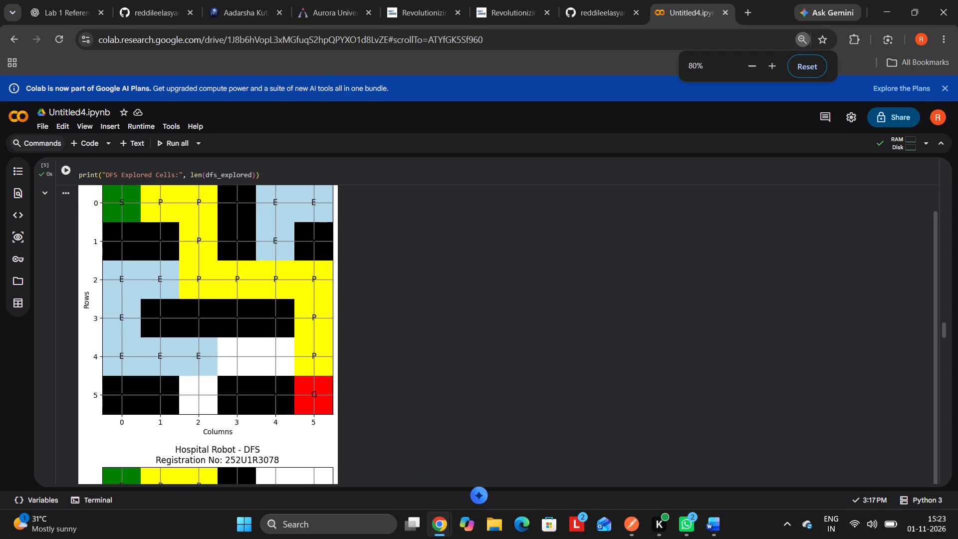
scroll(471, 290, "up", 1)
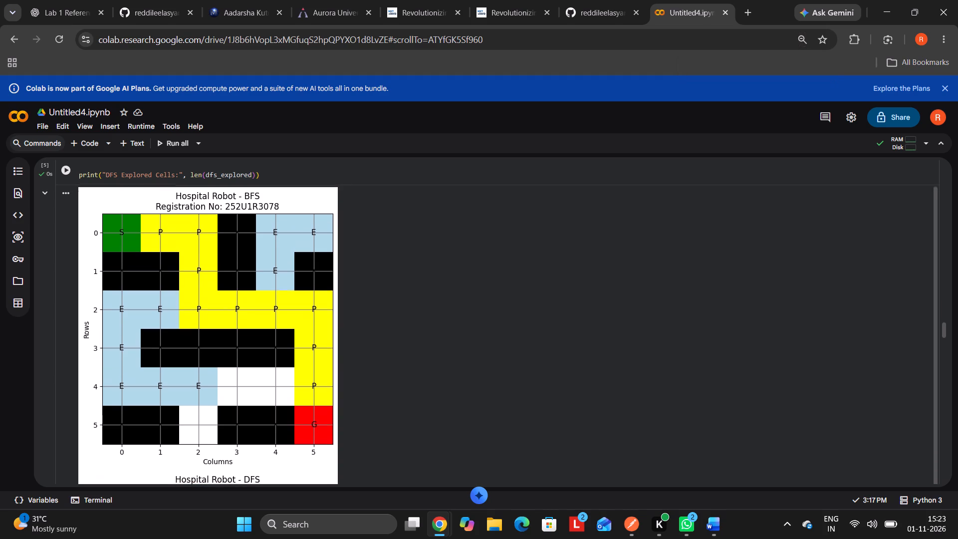
scroll(471, 290, "up", 2)
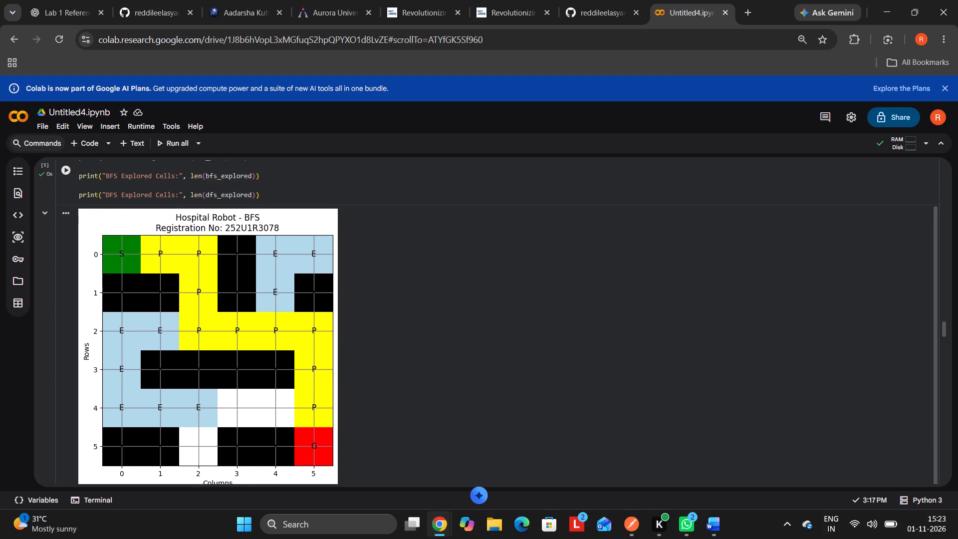
scroll(471, 290, "up", 1)
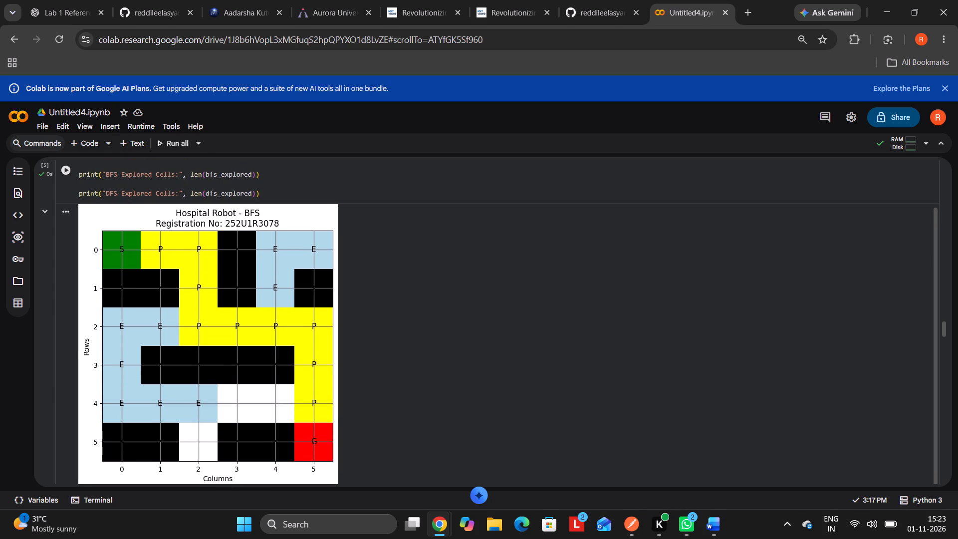
scroll(394, 181, "down", 1)
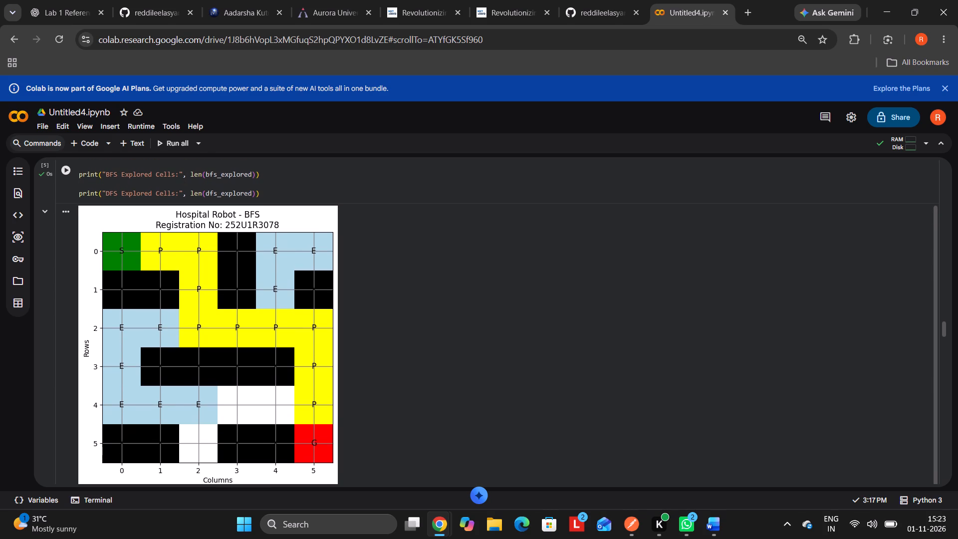
scroll(394, 181, "down", 1)
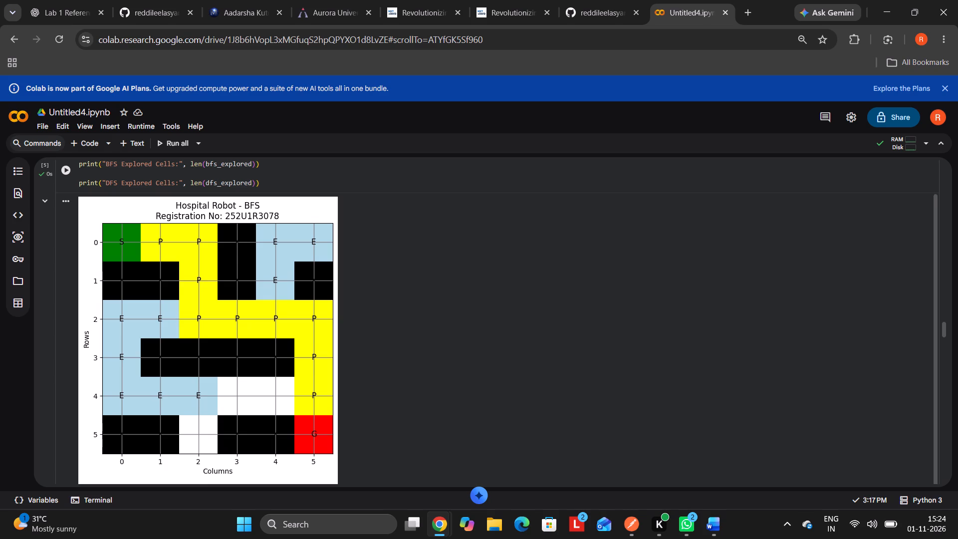
key("shift+super+s")
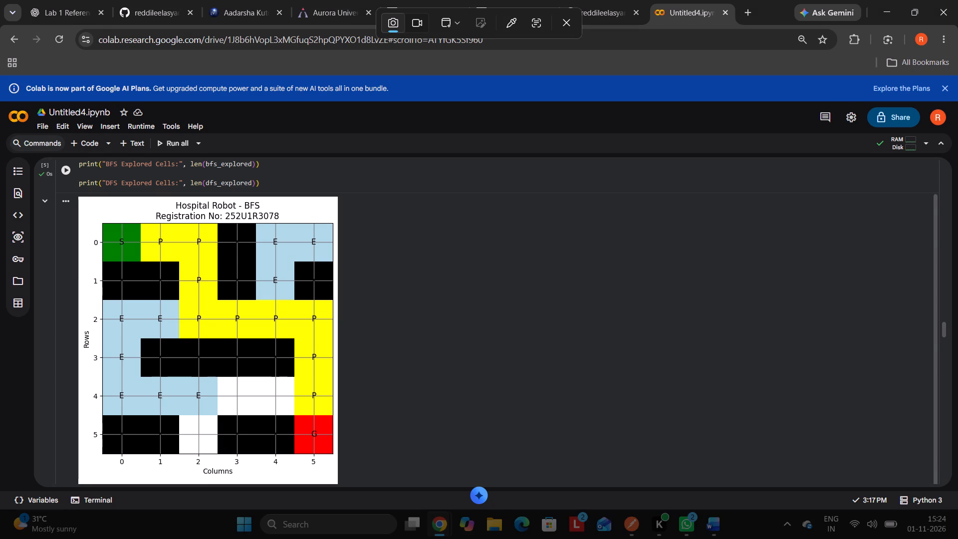
left_click(440, 25)
left_click(456, 28)
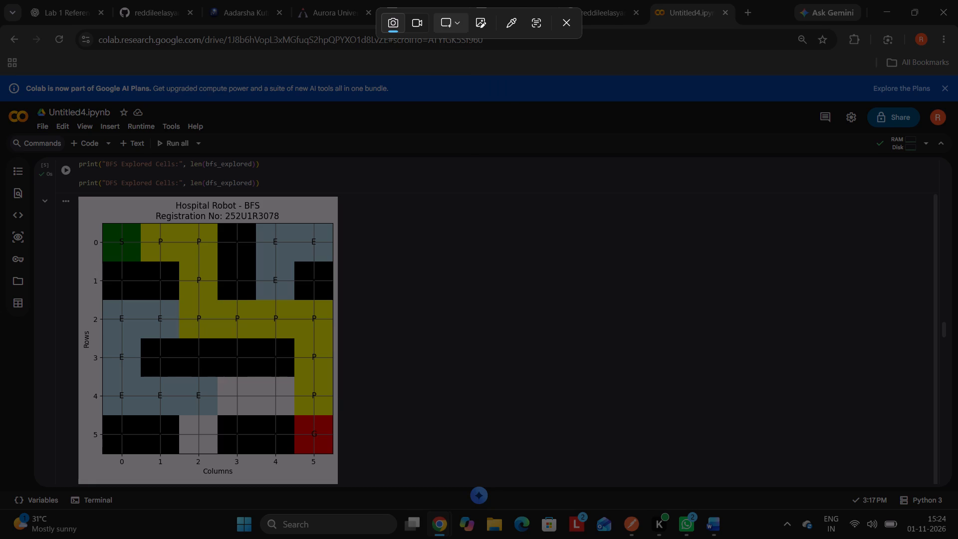
left_click_drag(50, 187, 427, 489)
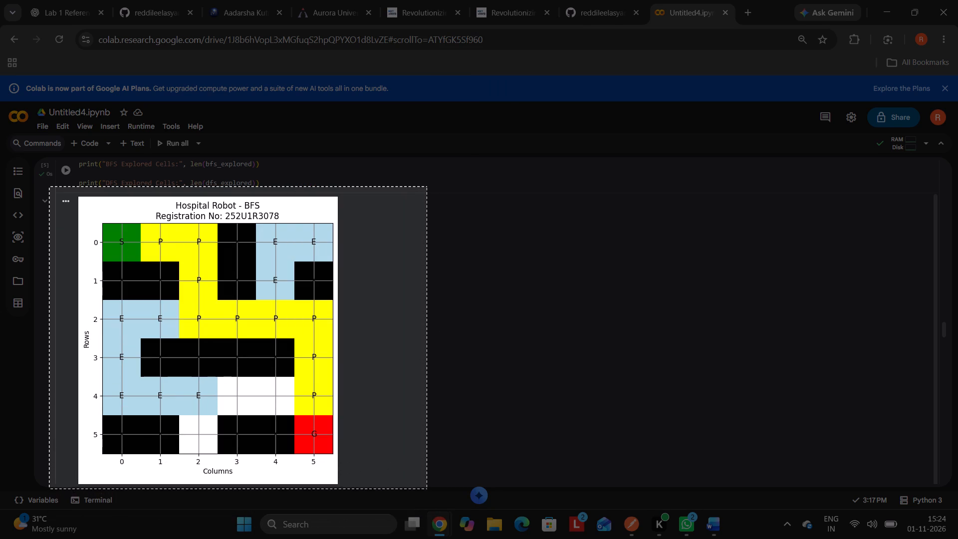
left_click_drag(427, 489, 429, 490)
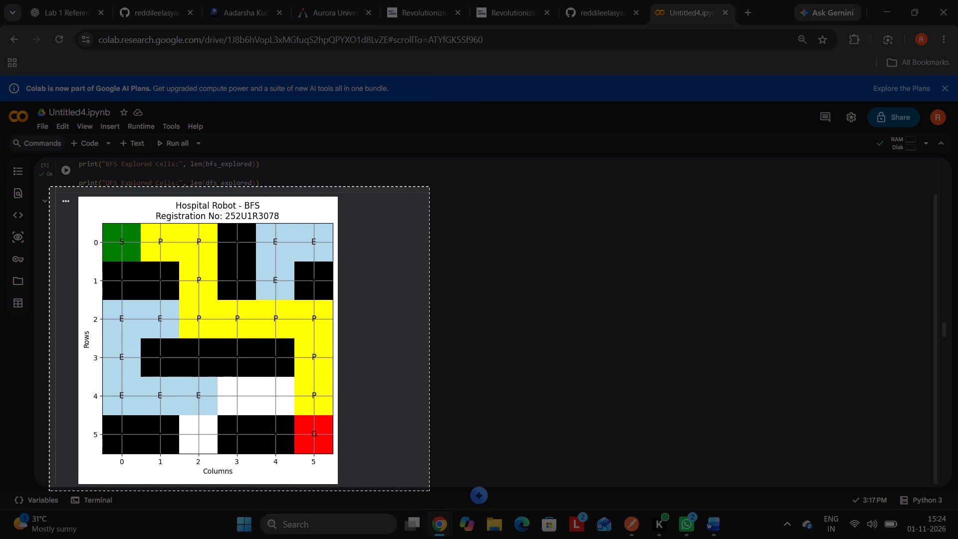
left_click_drag(429, 490, 430, 482)
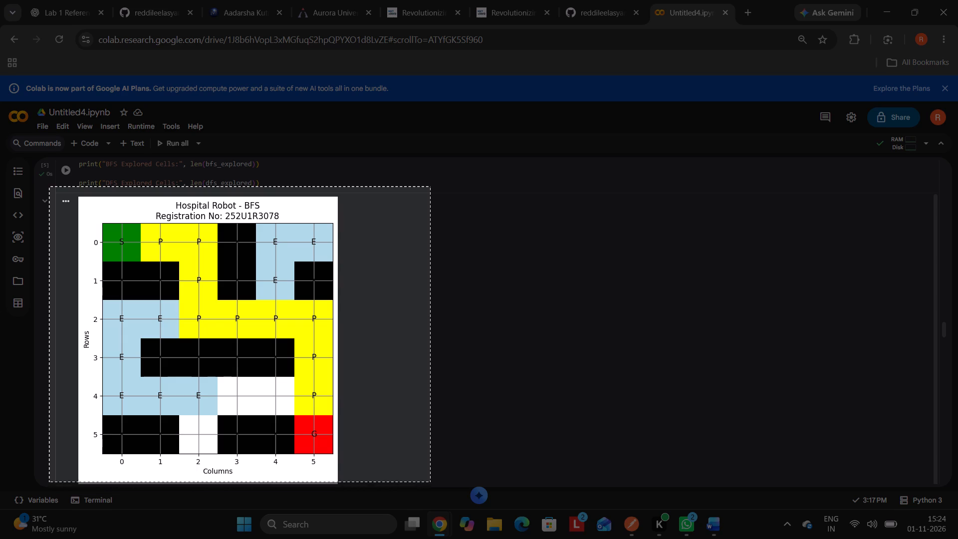
left_click_drag(430, 482, 430, 482)
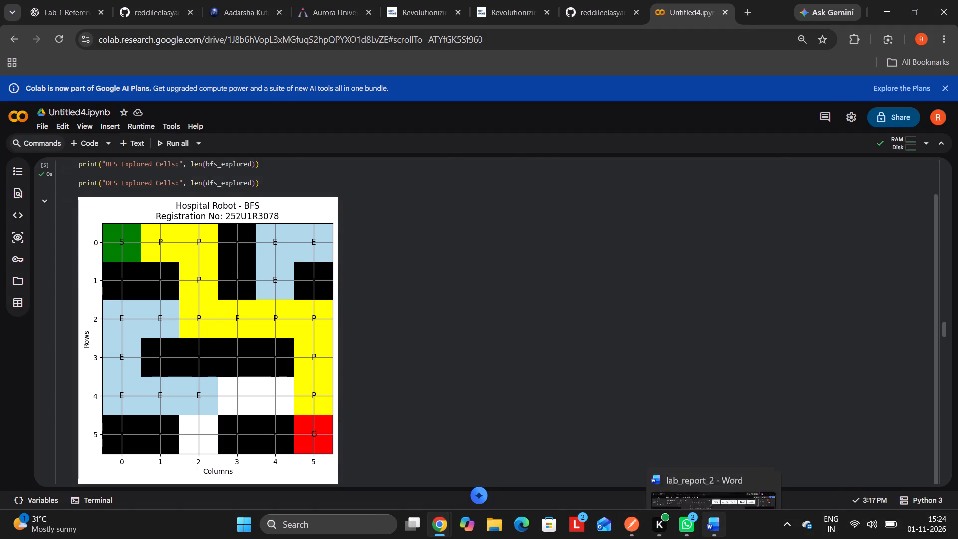
Switch to the lab_report_2 Word document and paste the BFS plot screenshot below the final print statement.
left_click(714, 538)
key("ctrl+v")
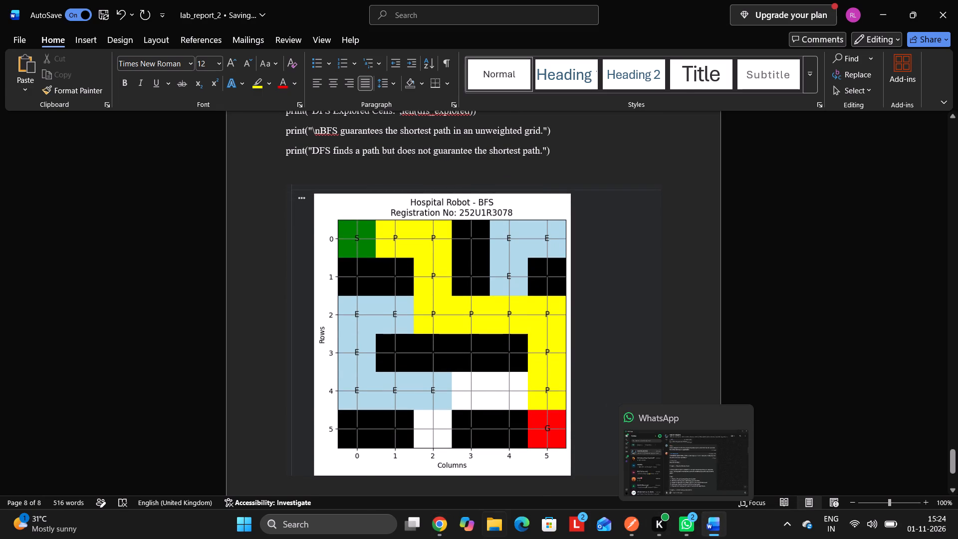
Switch to the Untitled4.ipynb notebook and capture a rectangular screenshot of the Hospital Robot - DFS plot with its title and axis labels.
left_click(436, 525)
left_click(425, 475)
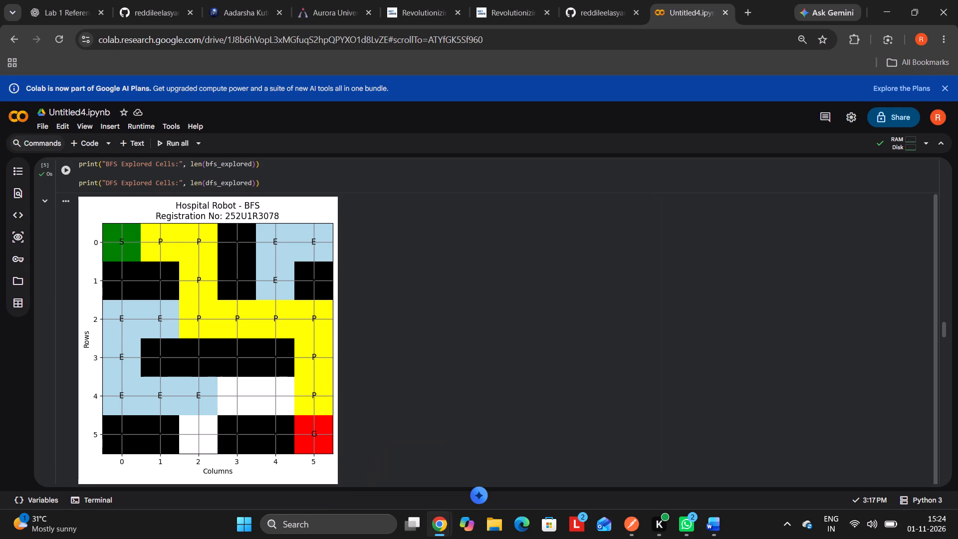
scroll(408, 421, "down", 3)
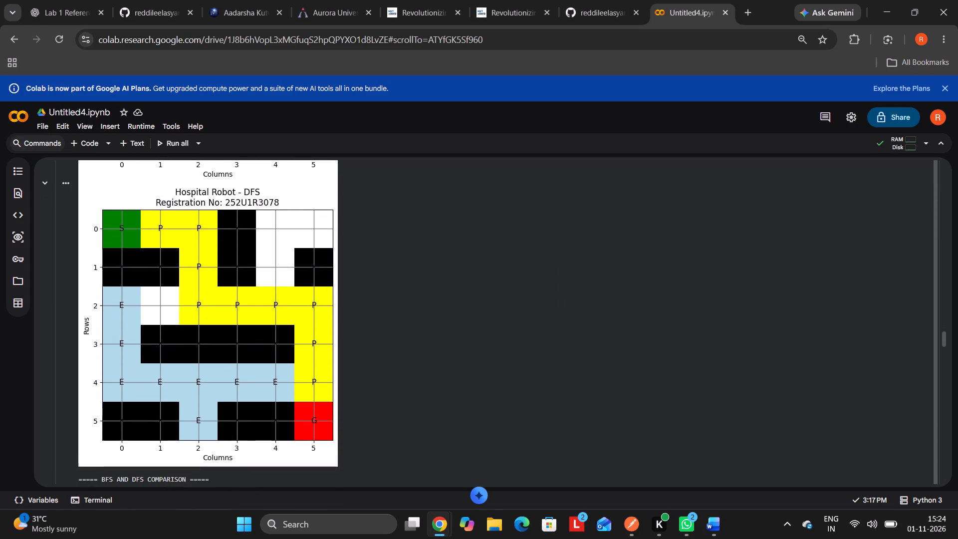
scroll(408, 421, "down", 3)
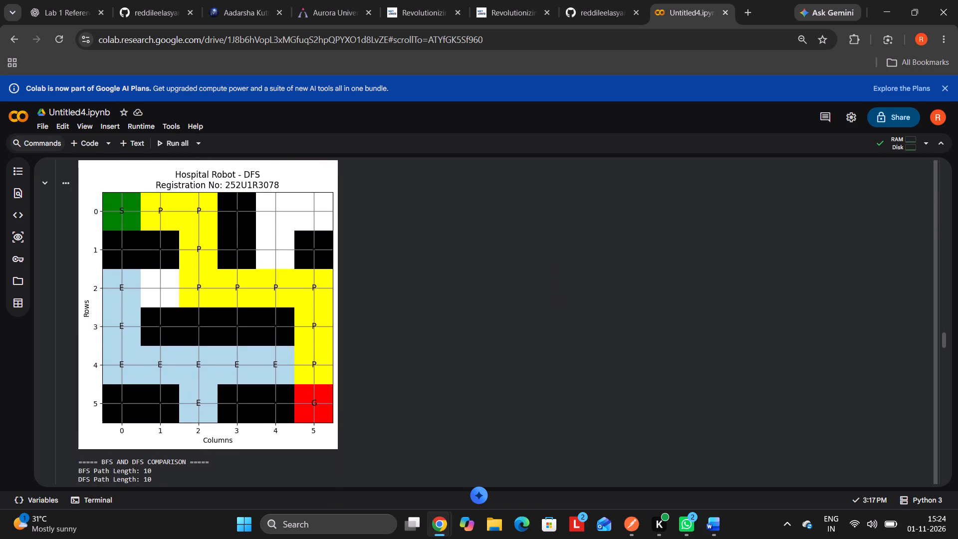
key("shift+super+s")
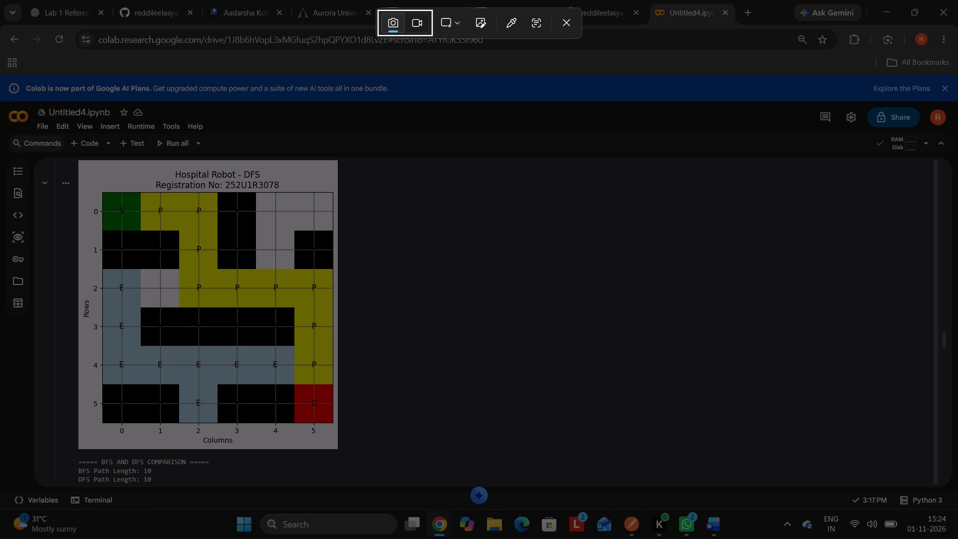
left_click_drag(57, 158, 393, 405)
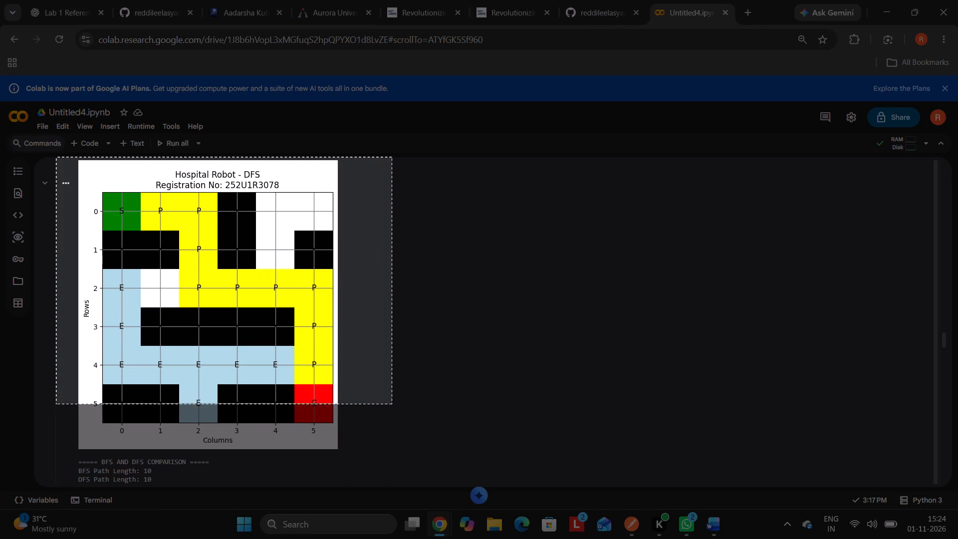
left_click_drag(393, 405, 407, 451)
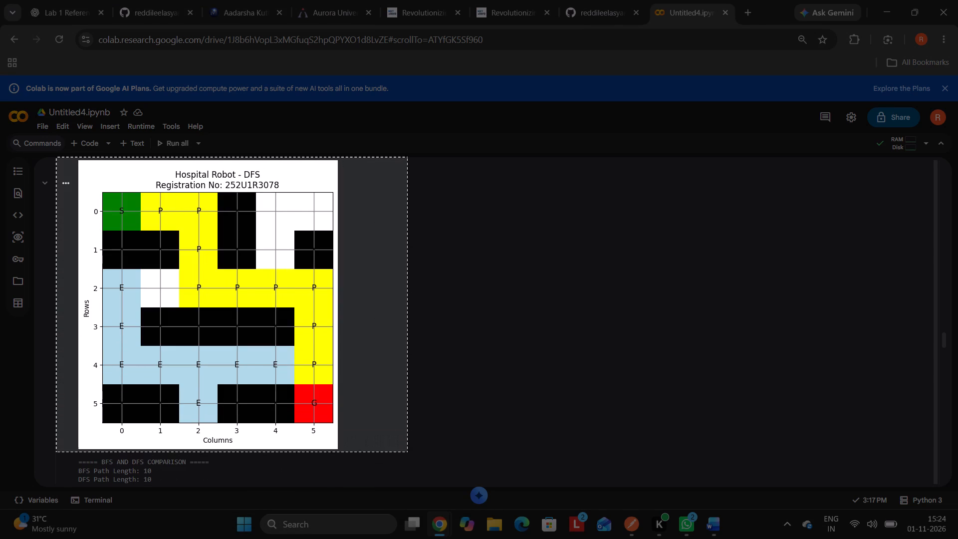
left_click_drag(407, 451, 410, 450)
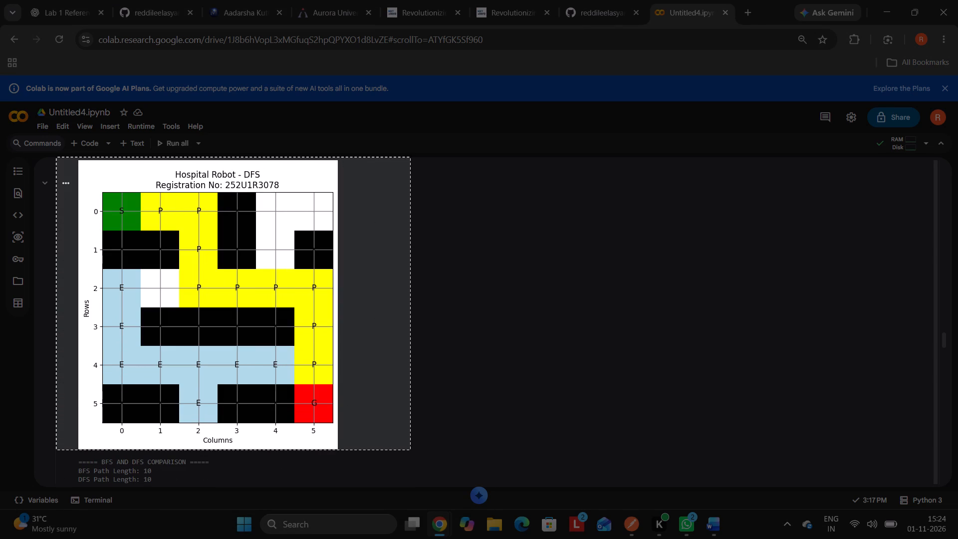
left_click_drag(410, 450, 414, 447)
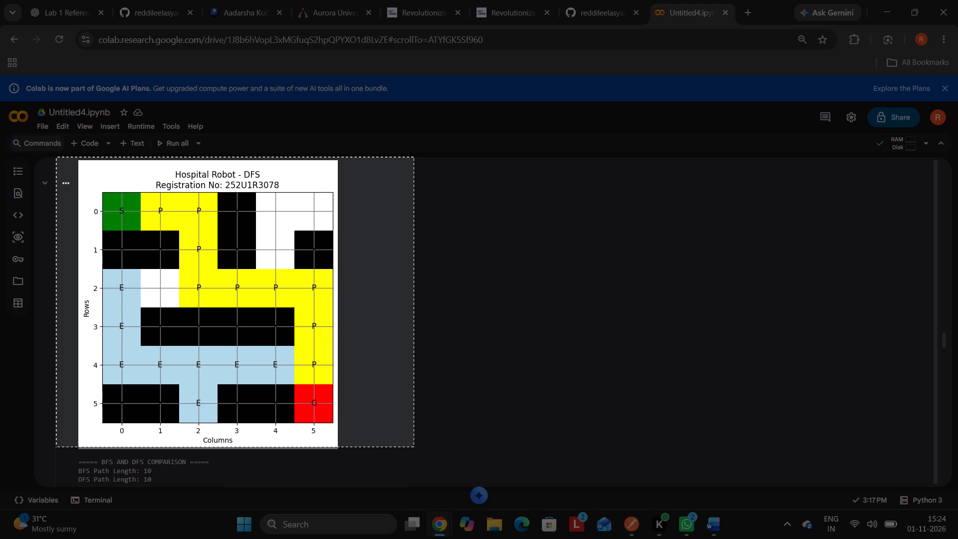
left_click_drag(414, 447, 415, 448)
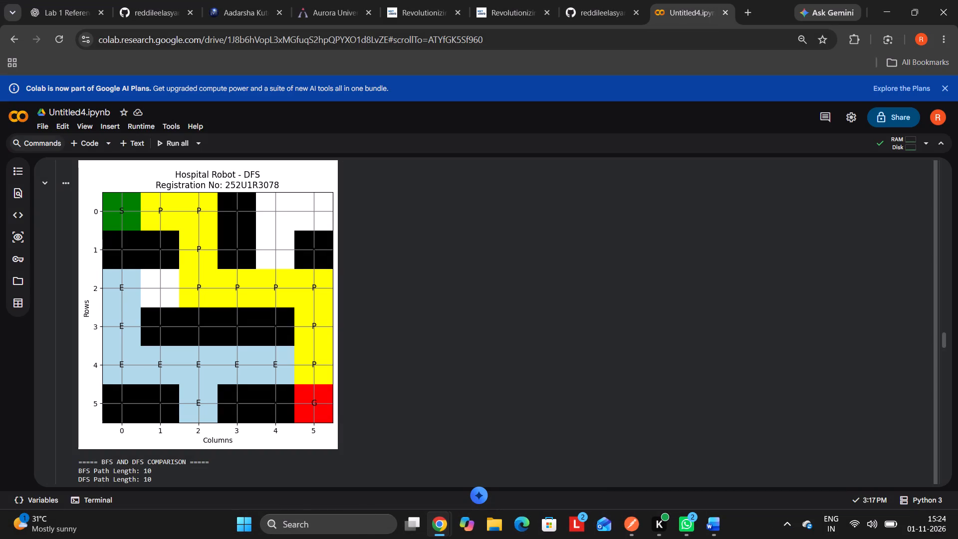
Switch to the lab_report_2 Word document and paste the DFS plot screenshot on a new line below the BFS plot.
left_click(711, 519)
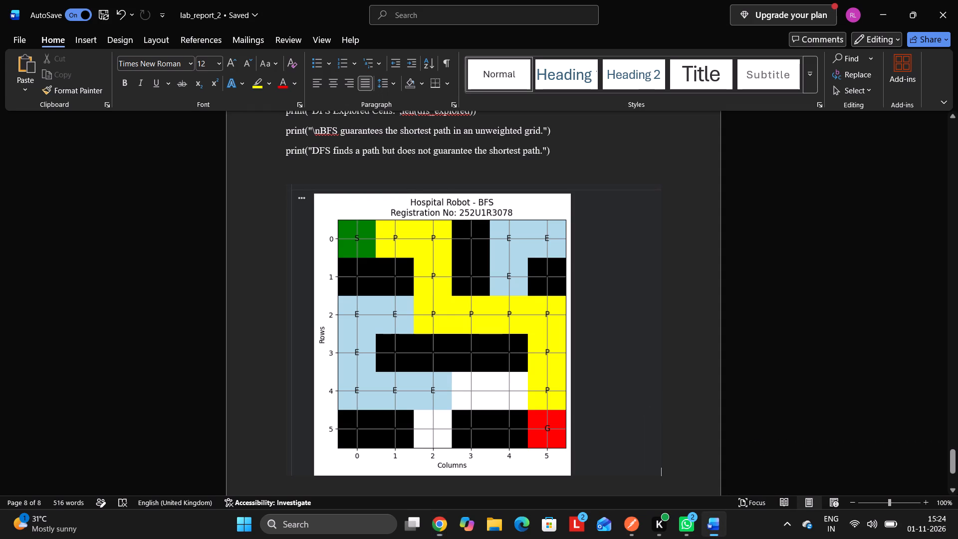
scroll(532, 372, "down", 1)
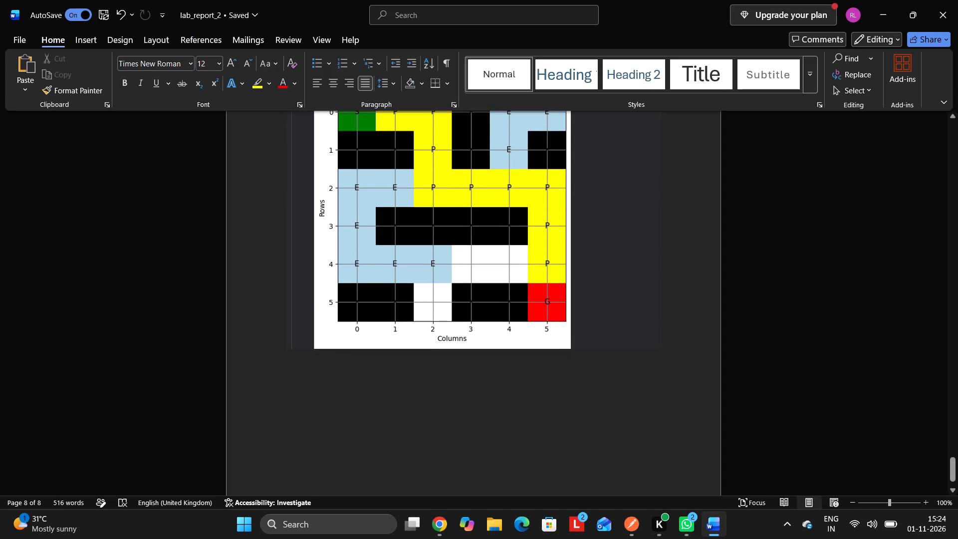
key("Return")
key("ctrl+v")
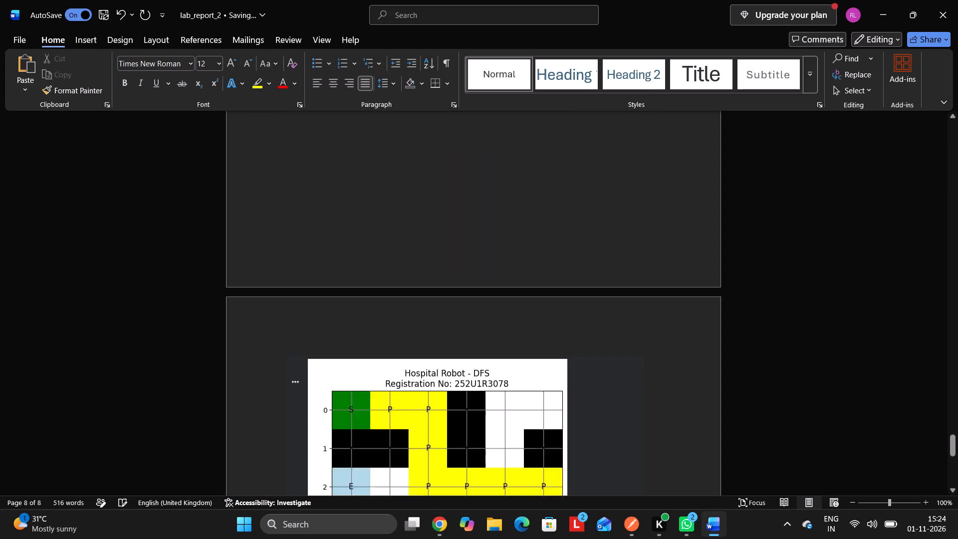
Review the placement of the pasted BFS and DFS plots and the visualisation code before them in the report.
scroll(353, 382, "up", 3)
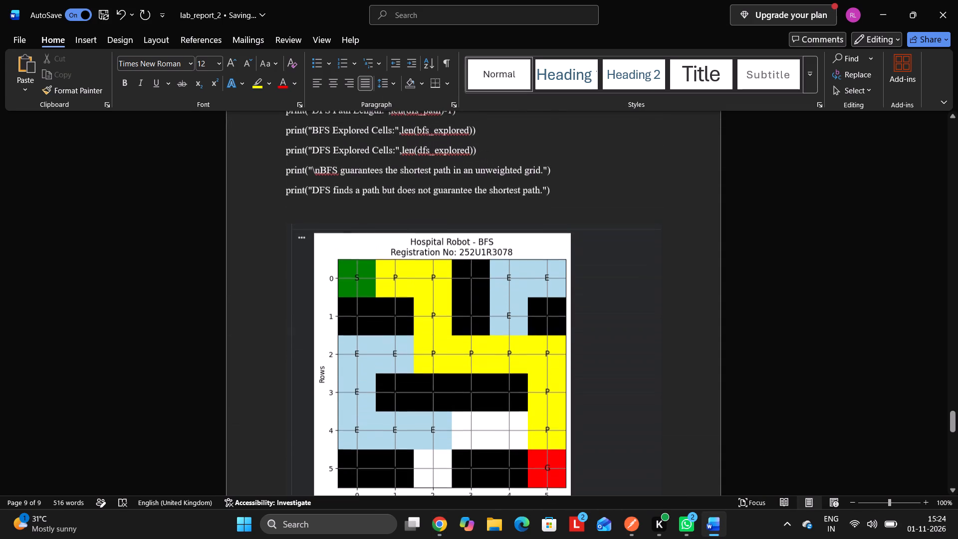
scroll(353, 382, "down", 4)
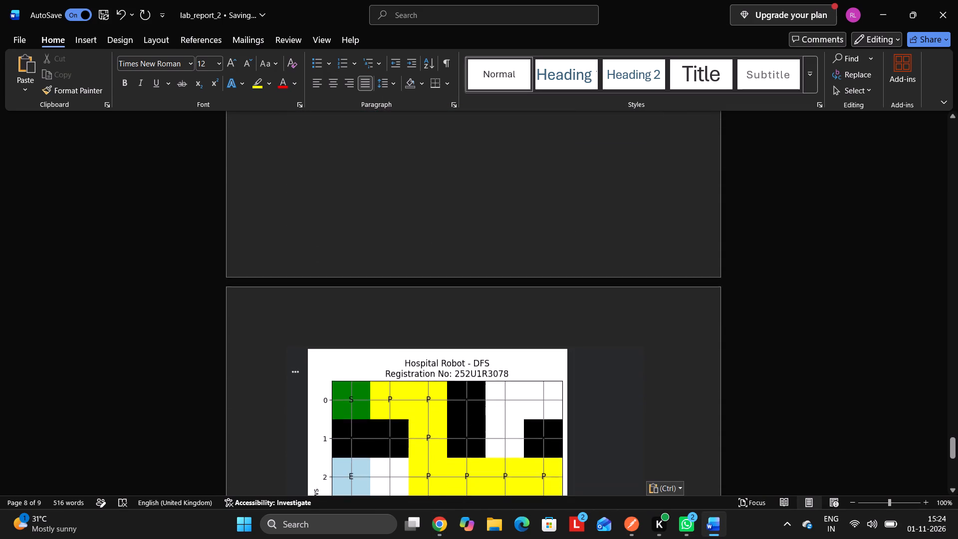
scroll(353, 382, "down", 2)
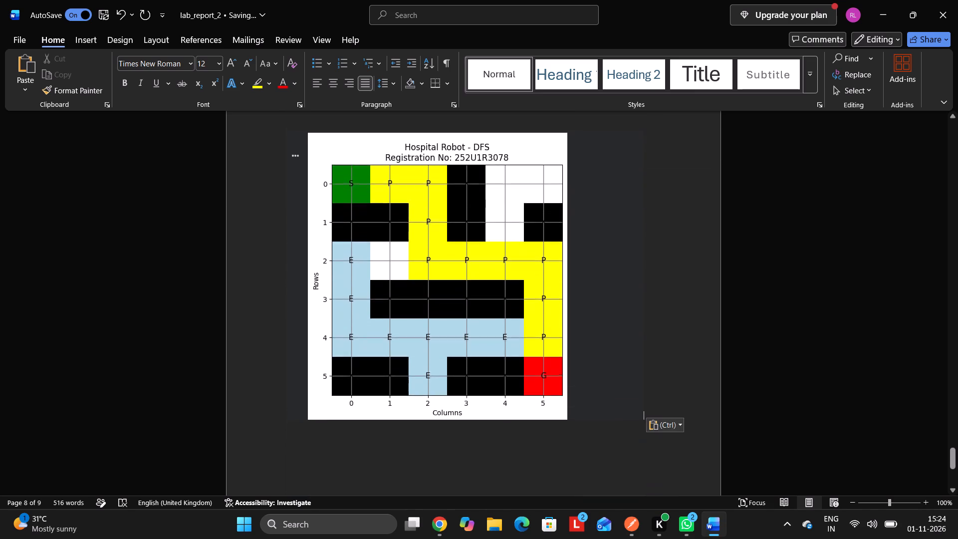
scroll(353, 382, "down", 1)
scroll(407, 403, "up", 2)
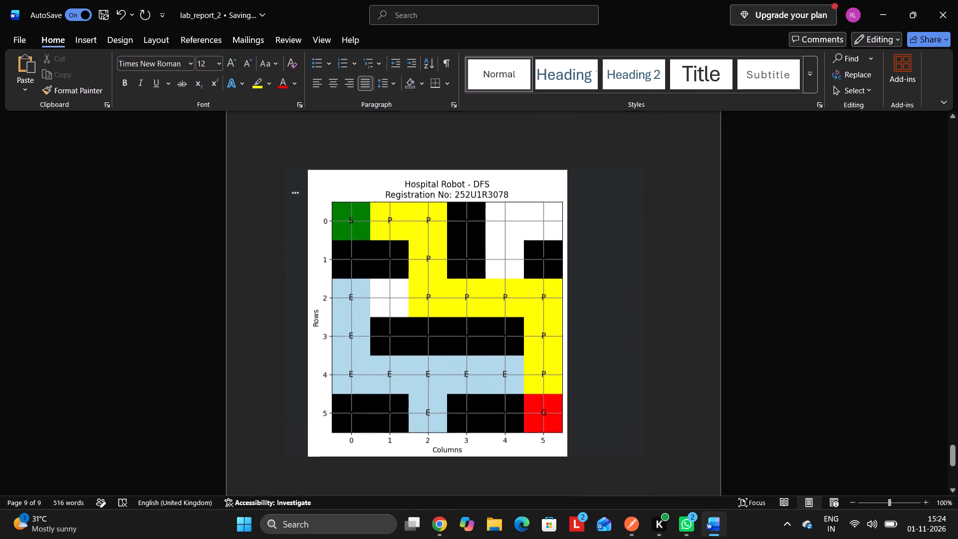
scroll(407, 403, "up", 3)
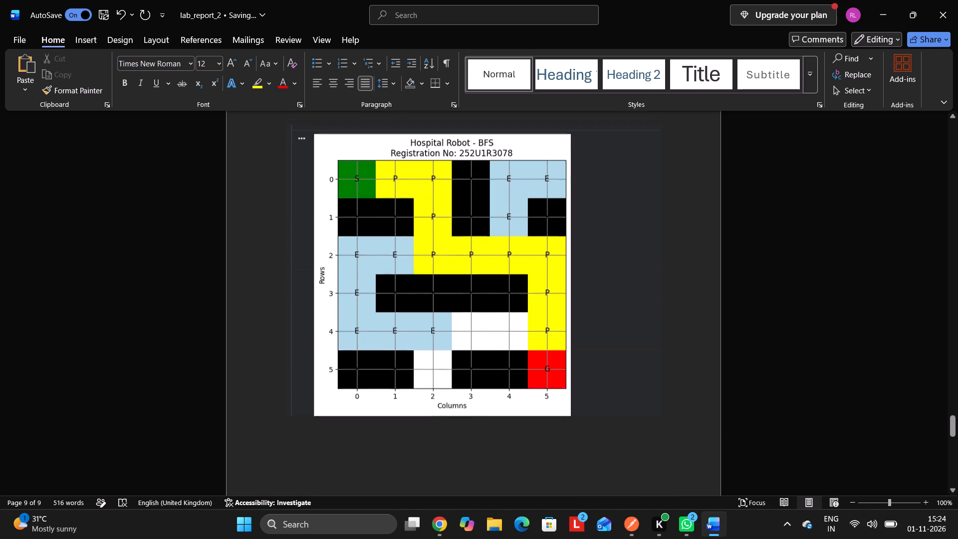
scroll(407, 403, "up", 4)
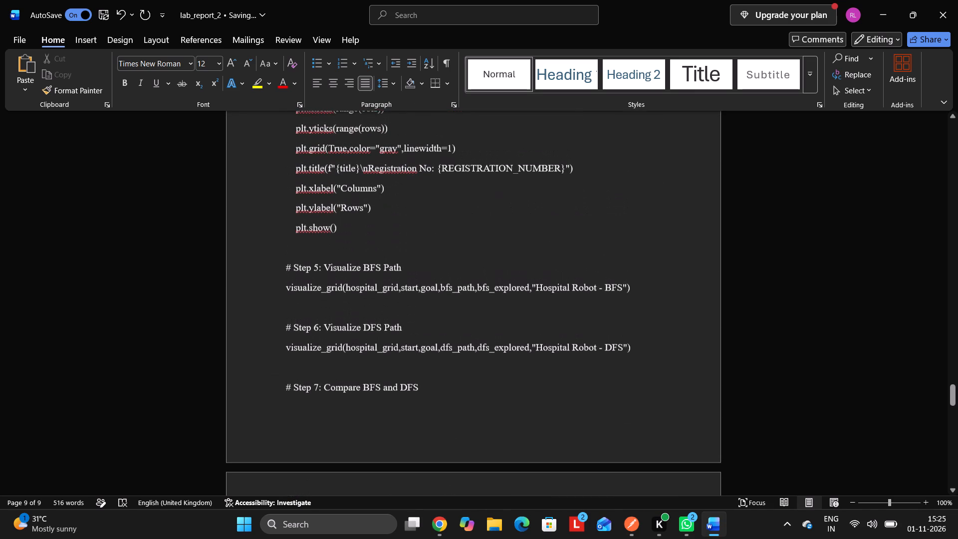
left_click(439, 519)
left_click(396, 452)
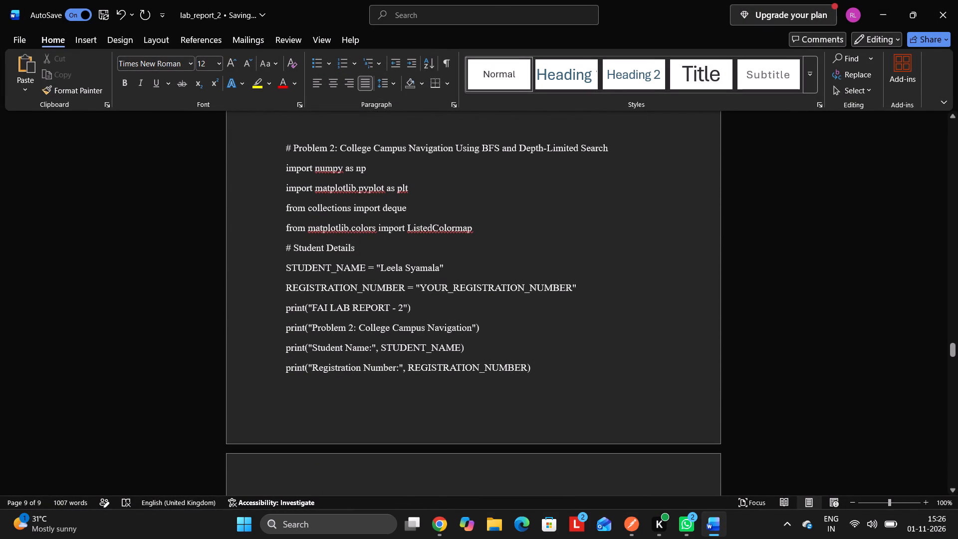
left_click_drag(281, 246, 486, 370)
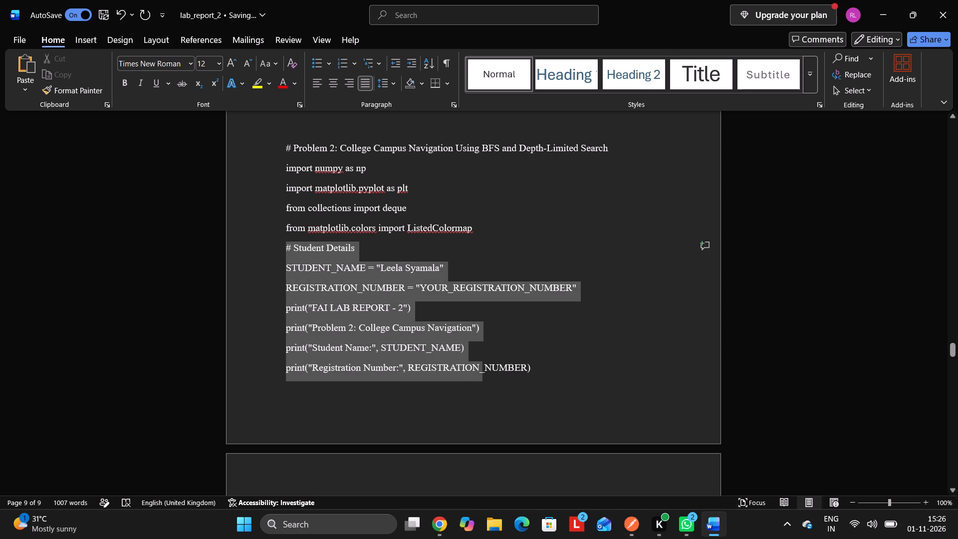
left_click_drag(486, 370, 543, 365)
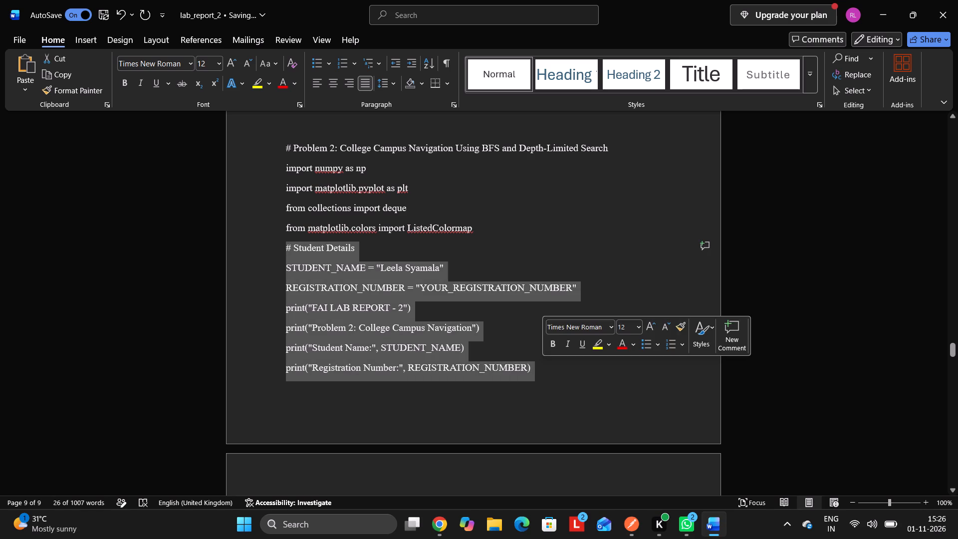
key("BackSpace")
key("Return")
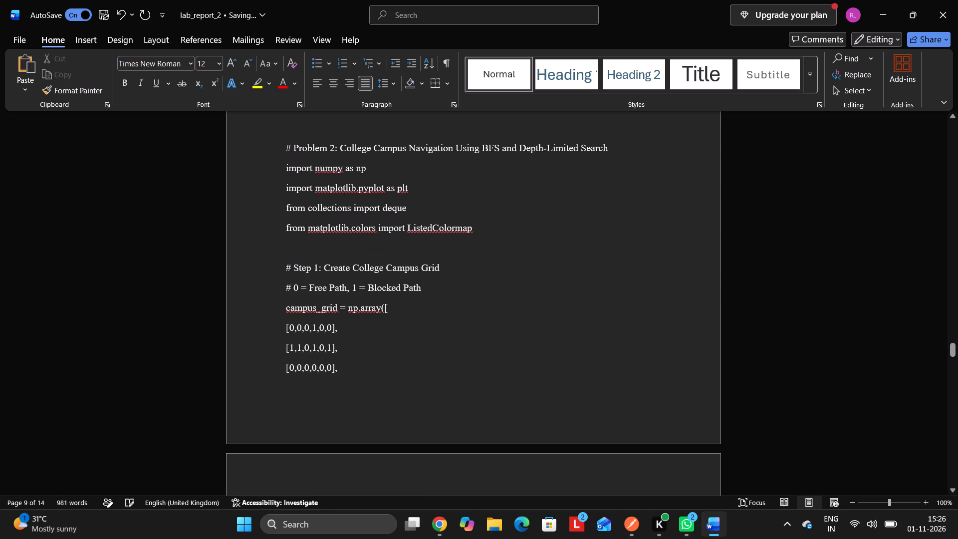
Turn the "# Problem 2" comment line into a bold heading without the hash sign and leading space.
scroll(494, 286, "up", 1)
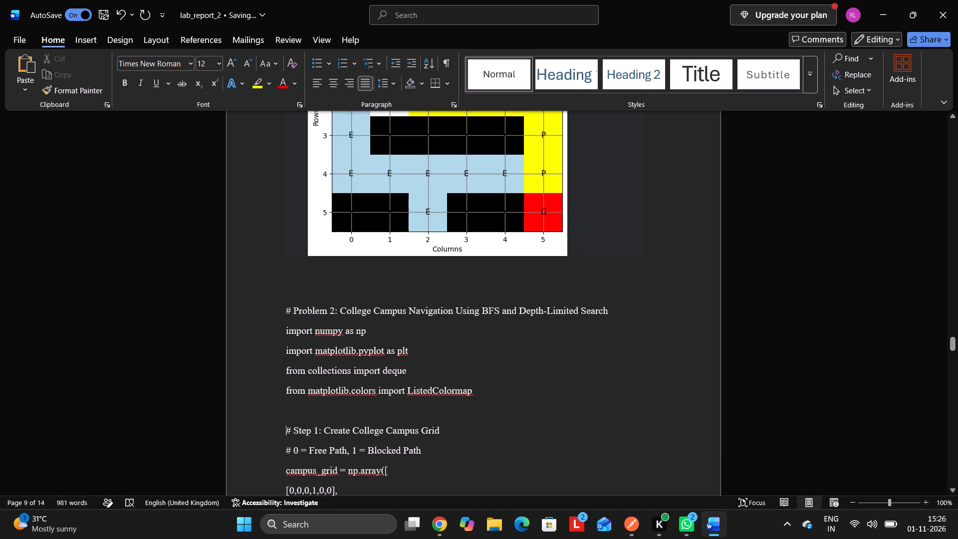
left_click(292, 309)
key("BackSpace")
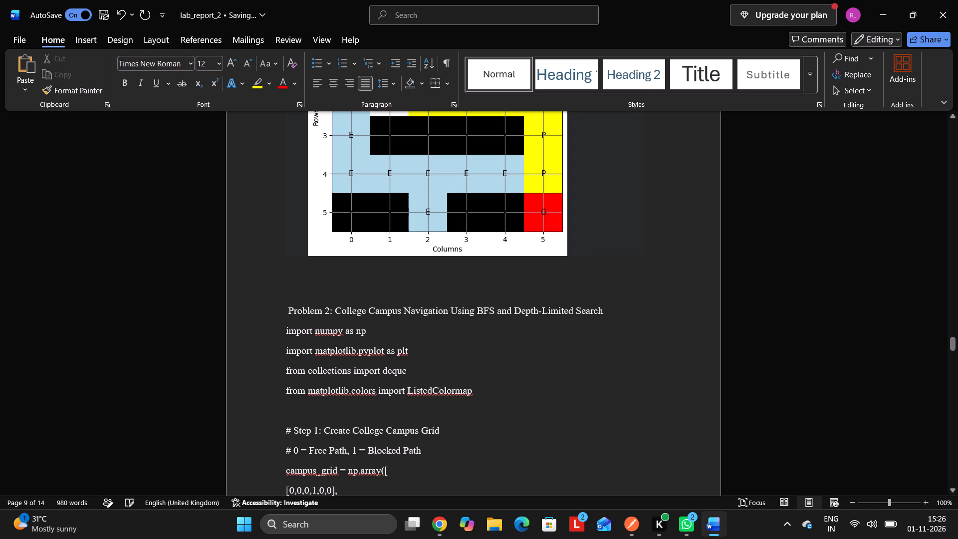
left_click_drag(608, 312, 368, 312)
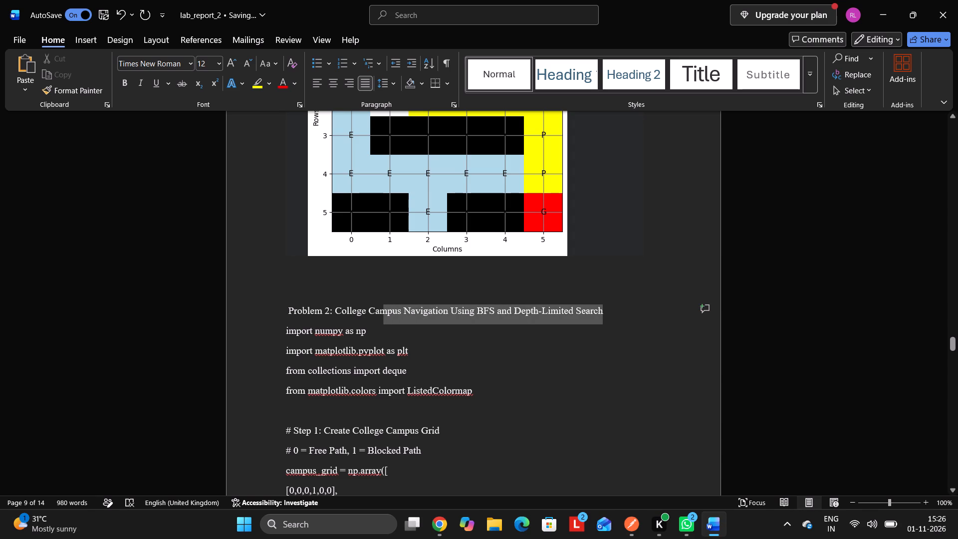
left_click_drag(368, 312, 297, 313)
key("ctrl+b")
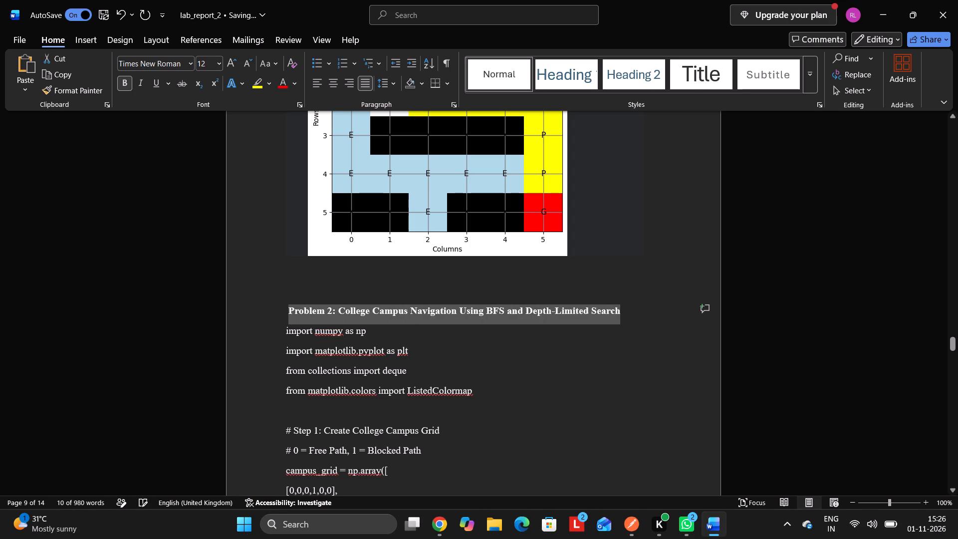
left_click(287, 310)
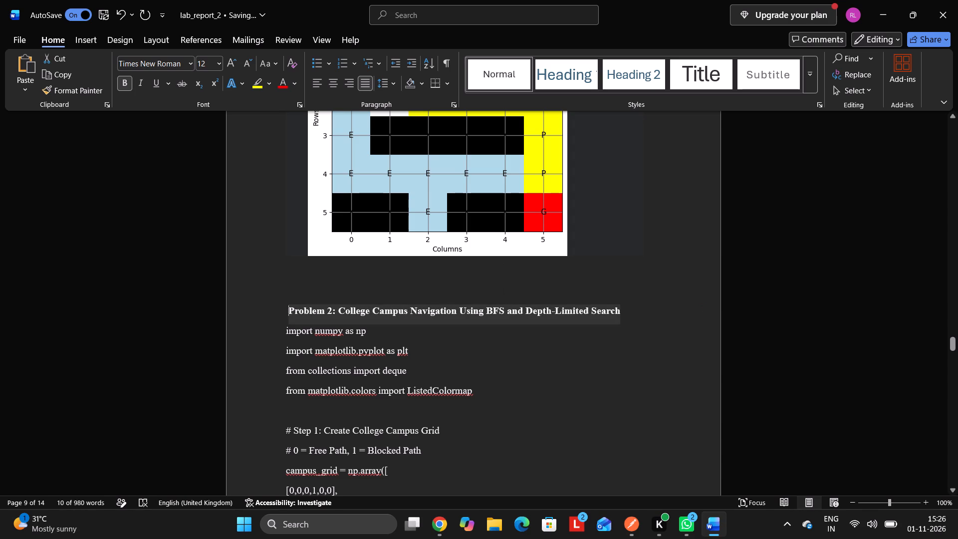
key("BackSpace")
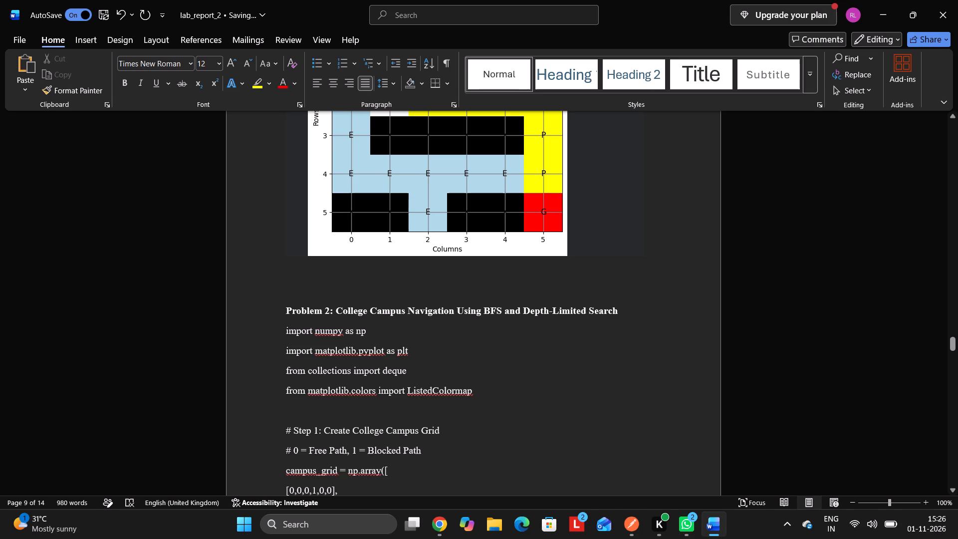
Add a bold "Code:" line between the Problem 2 heading and the import statements.
left_click(634, 319)
key("Return")
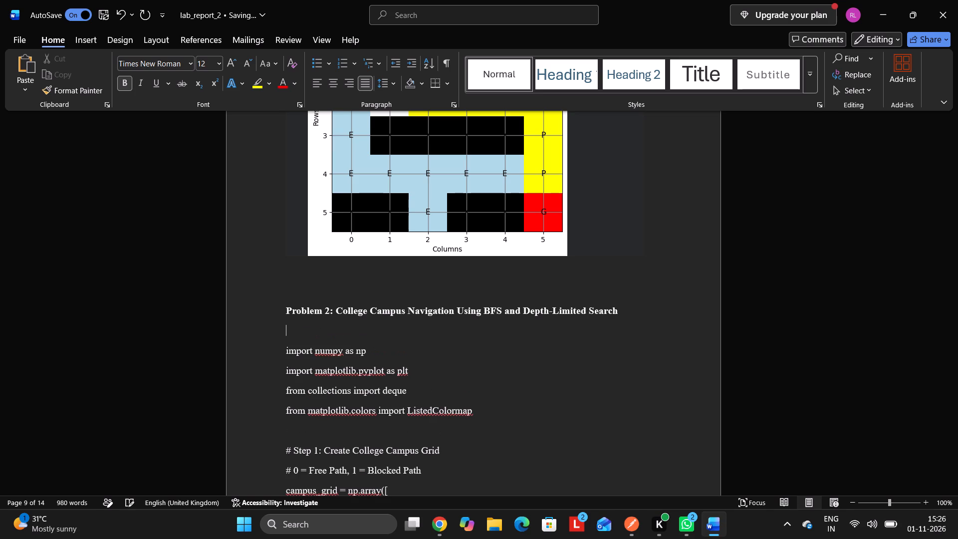
key("ctrl+c")
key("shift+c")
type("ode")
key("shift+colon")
scroll(634, 319, "down", 2)
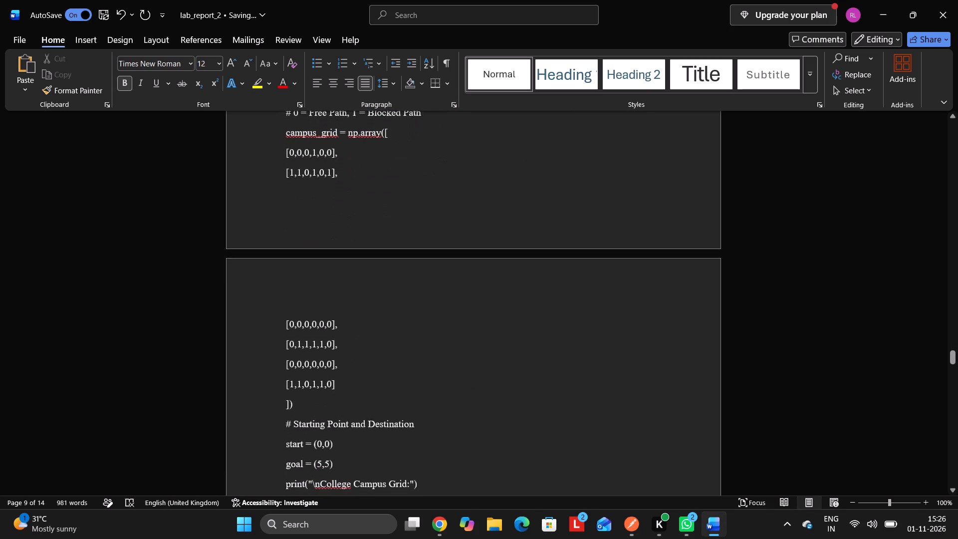
Enlarge the Hospital Robot DFS screenshot above the Problem 2 heading proportionally, extending it slightly past the text's right margin.
scroll(621, 318, "up", 1)
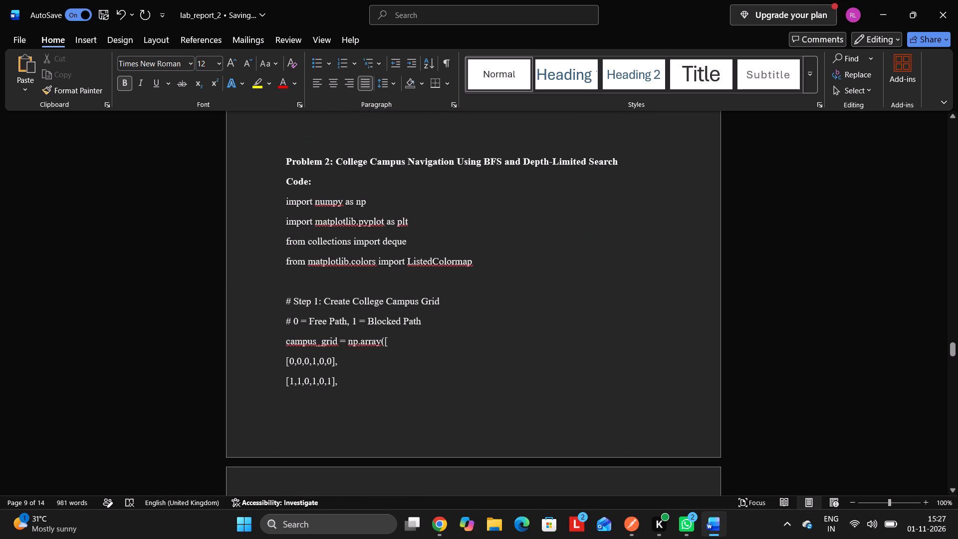
scroll(413, 318, "up", 2)
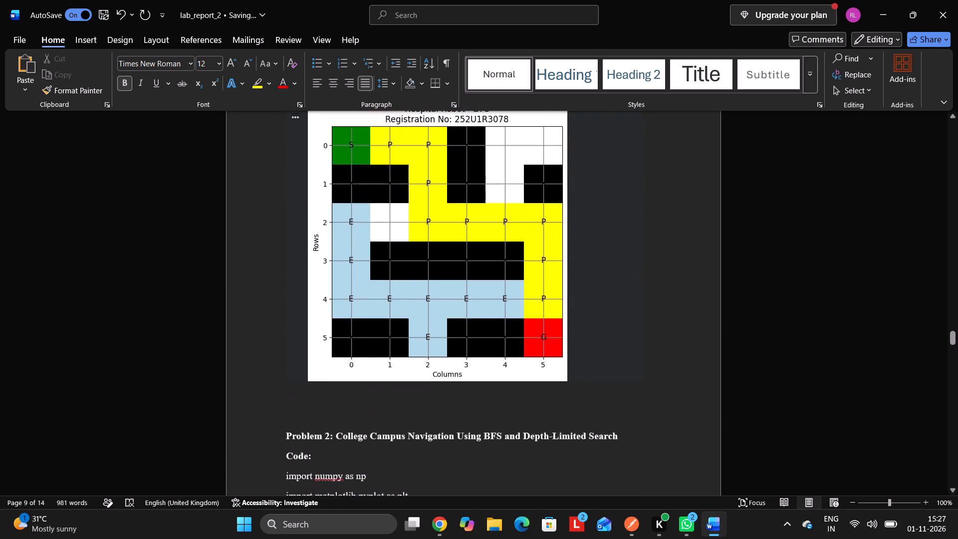
scroll(413, 318, "up", 1)
scroll(413, 318, "down", 1)
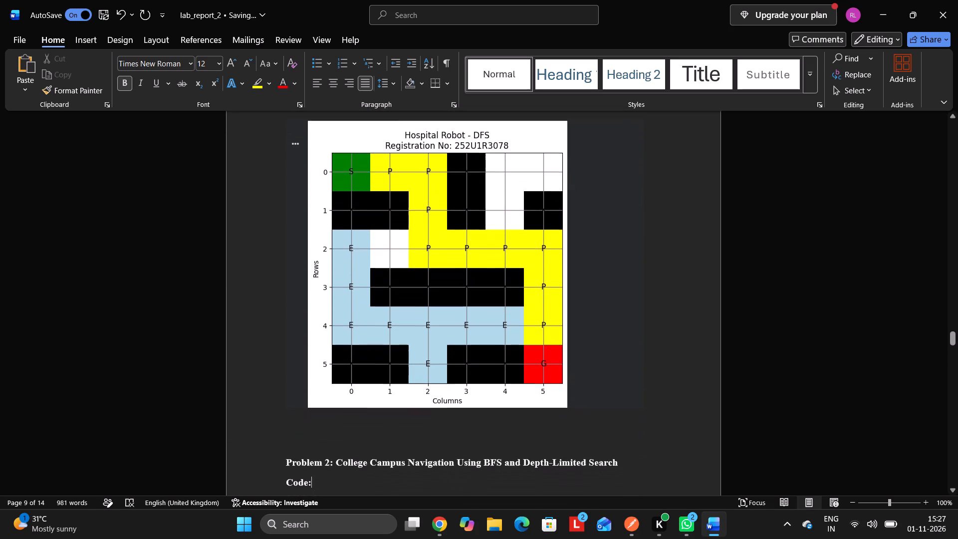
left_click(639, 407)
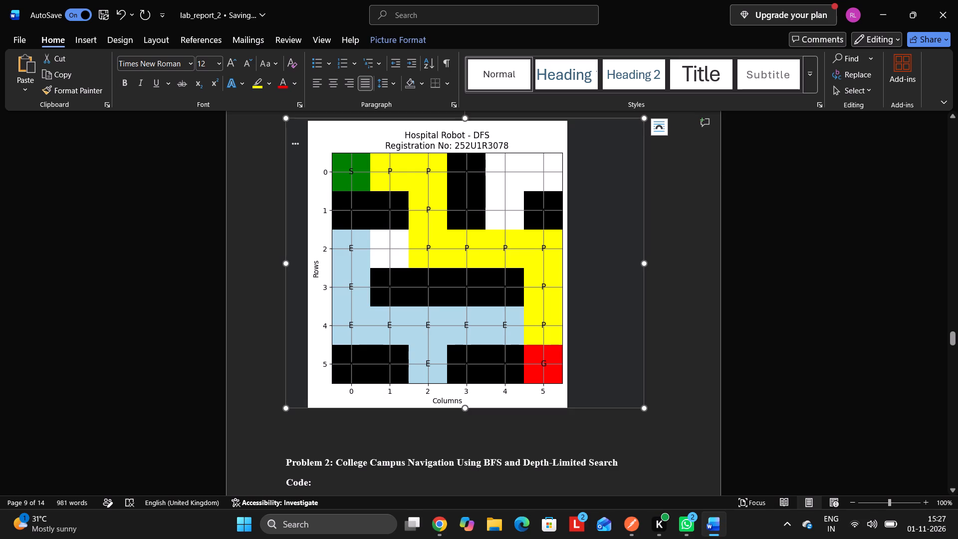
left_click_drag(644, 408, 648, 430)
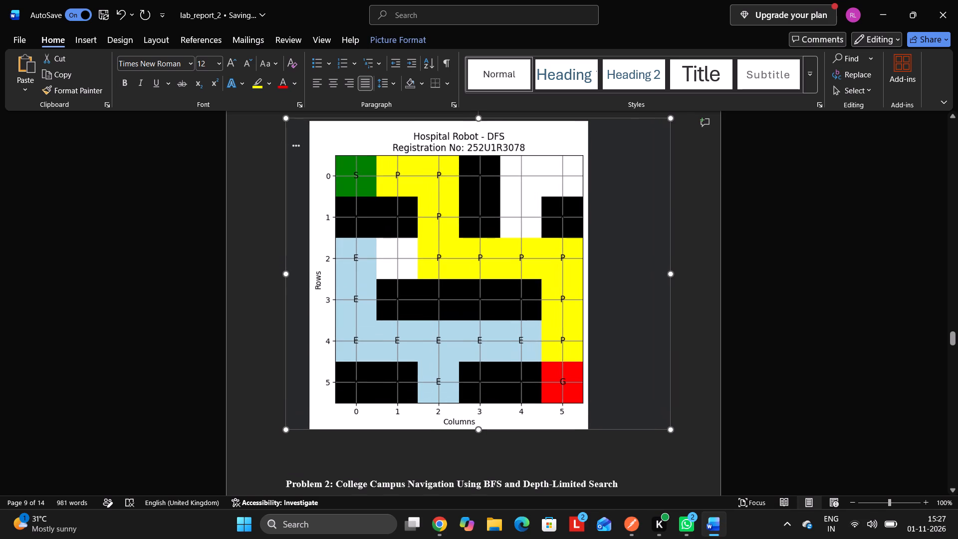
left_click_drag(648, 430, 663, 434)
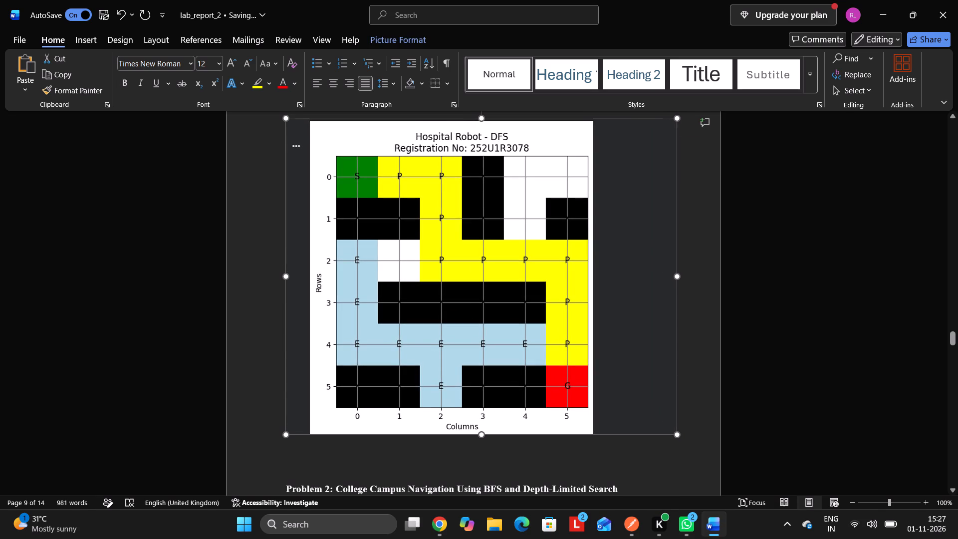
scroll(663, 434, "down", 3)
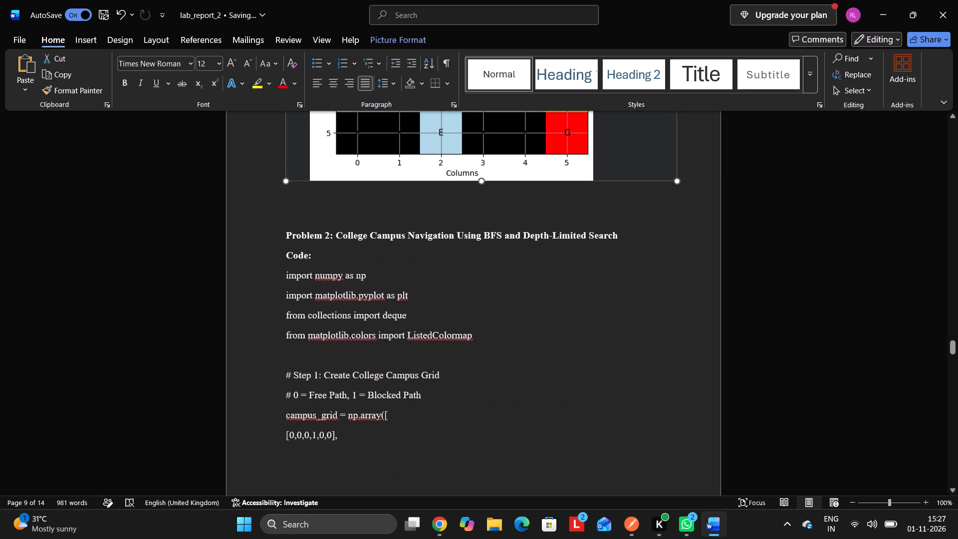
scroll(663, 434, "up", 1)
left_click_drag(680, 243, 692, 245)
Insert a blank line between the "# 0 = Free Path, 1 = Blocked Path" comment and the campus_grid array.
scroll(607, 336, "down", 3)
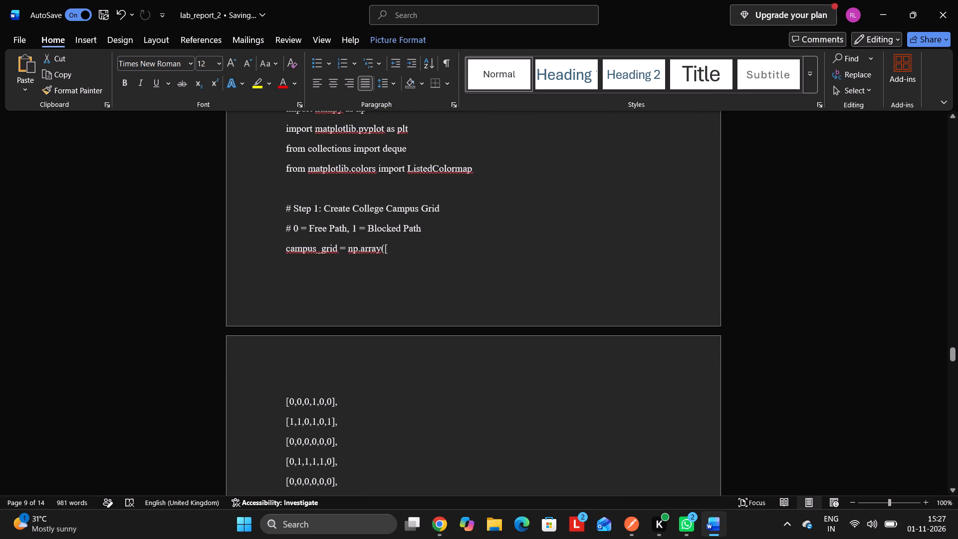
left_click(435, 225)
key("Return")
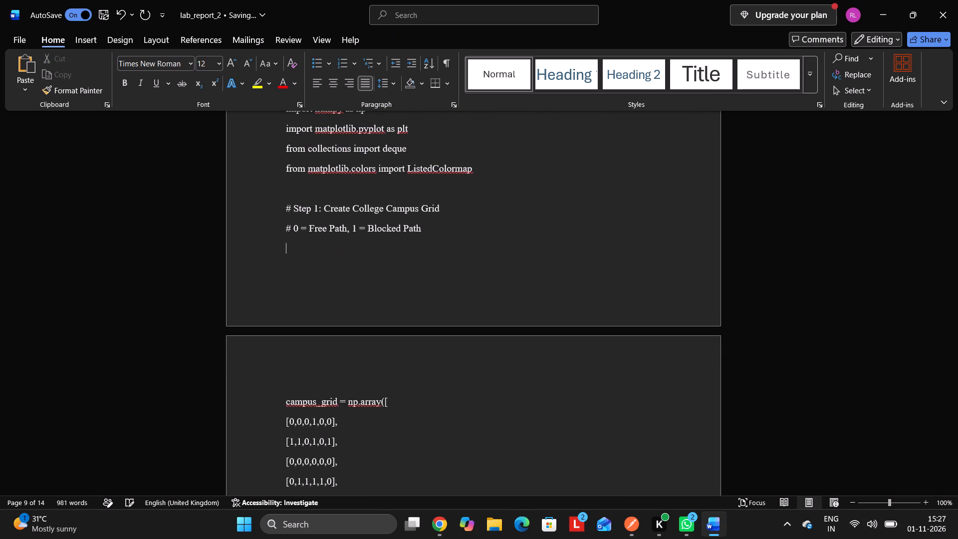
Add two new lines after the final "DLS may not find a solution" print statement at the document's end.
scroll(435, 225, "up", 1)
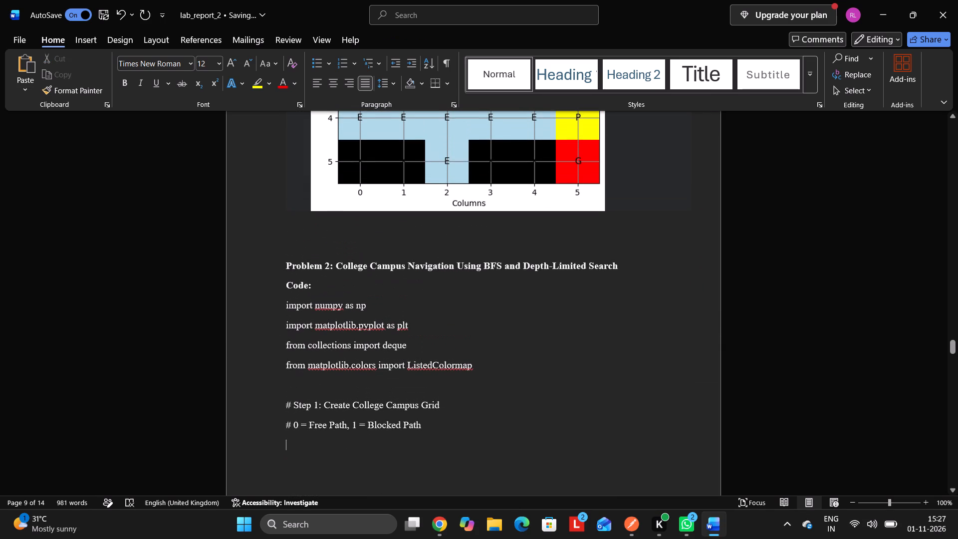
scroll(435, 225, "down", 3)
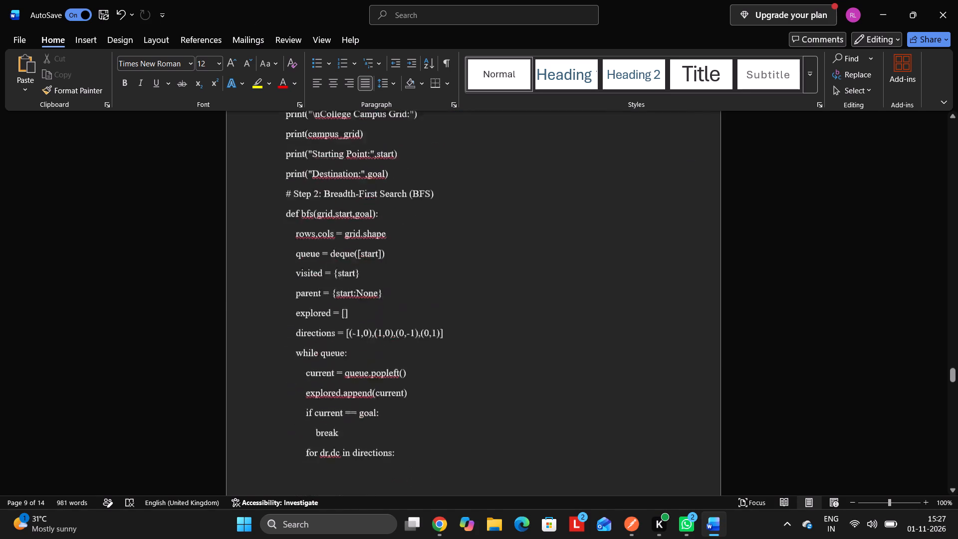
scroll(435, 225, "down", 4)
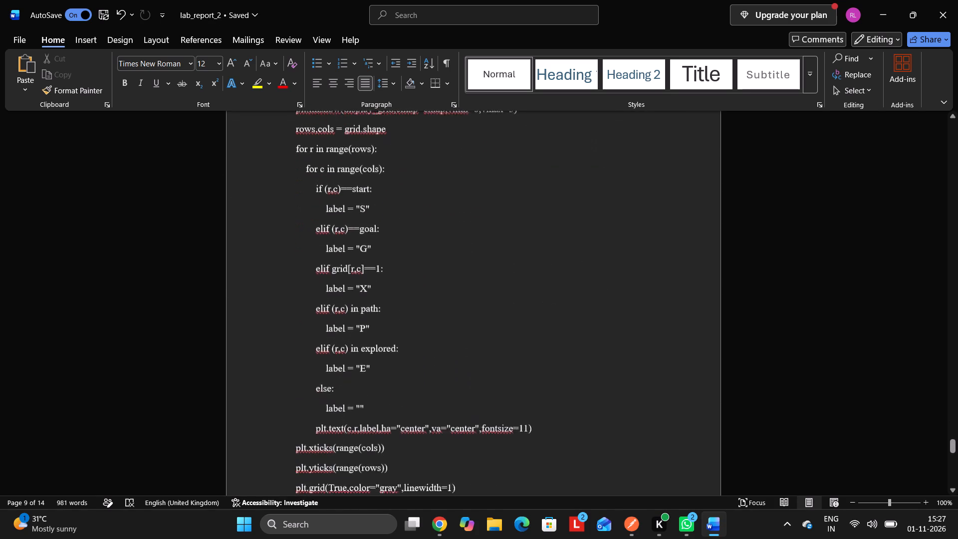
scroll(435, 225, "down", 4)
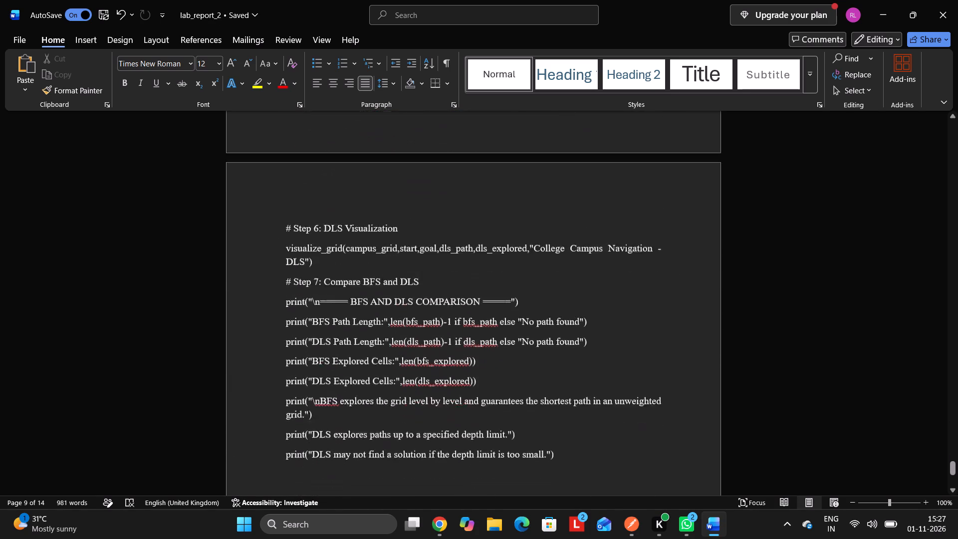
scroll(435, 225, "down", 2)
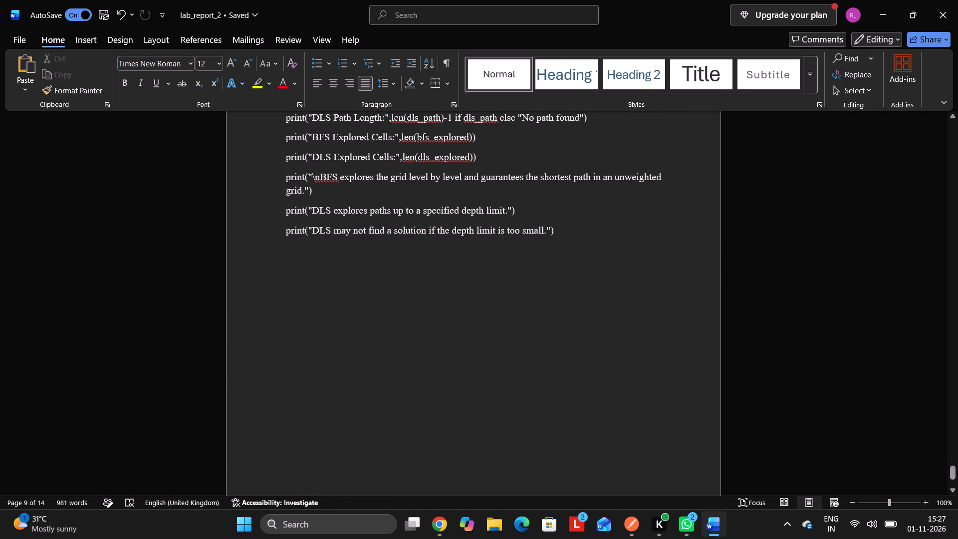
left_click(312, 283)
left_click(292, 269)
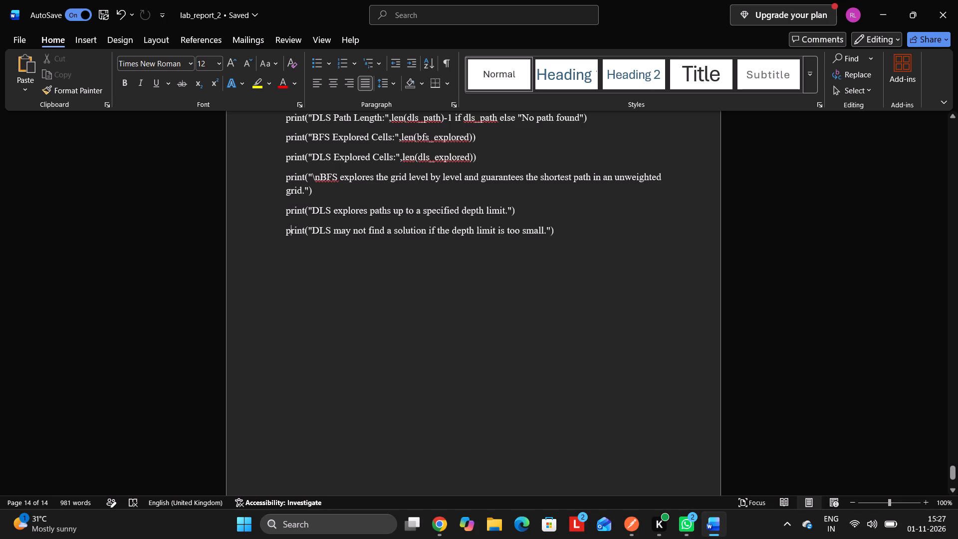
left_click(570, 230)
key("Return")
key("Return")
Switch to the Untitled4.ipynb Colab notebook and maximise its window with the College Campus Navigation BFS plot in view.
left_click(321, 455)
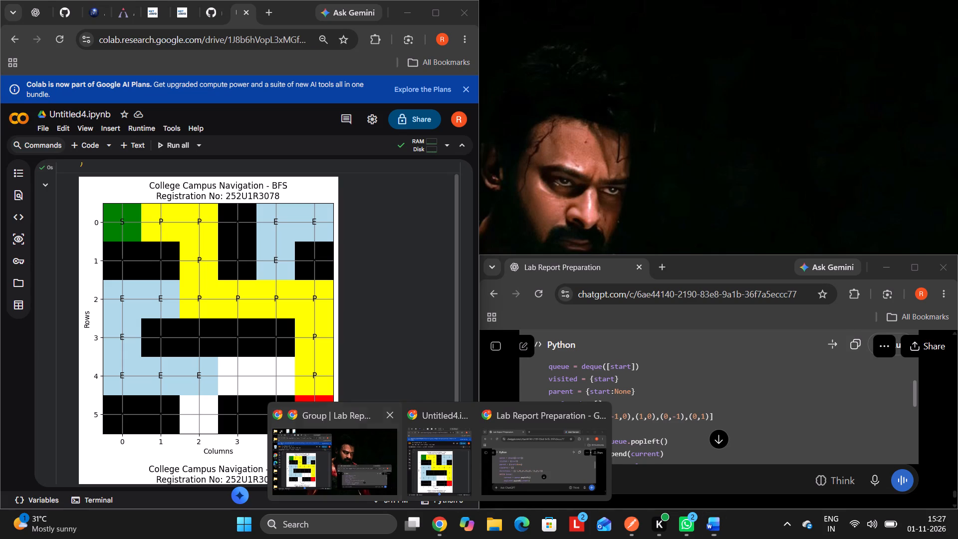
left_click(350, 375)
scroll(350, 375, "down", 1)
scroll(350, 375, "up", 1)
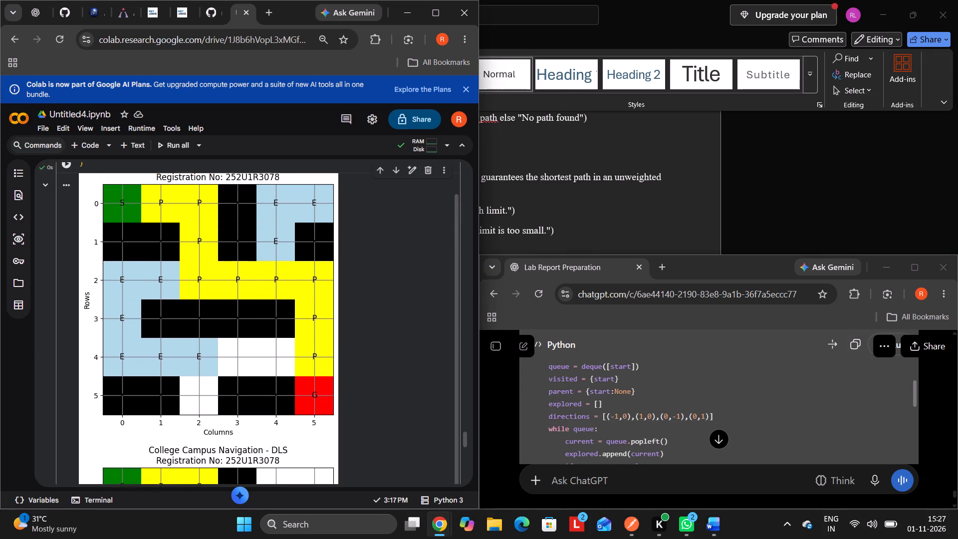
scroll(350, 375, "up", 1)
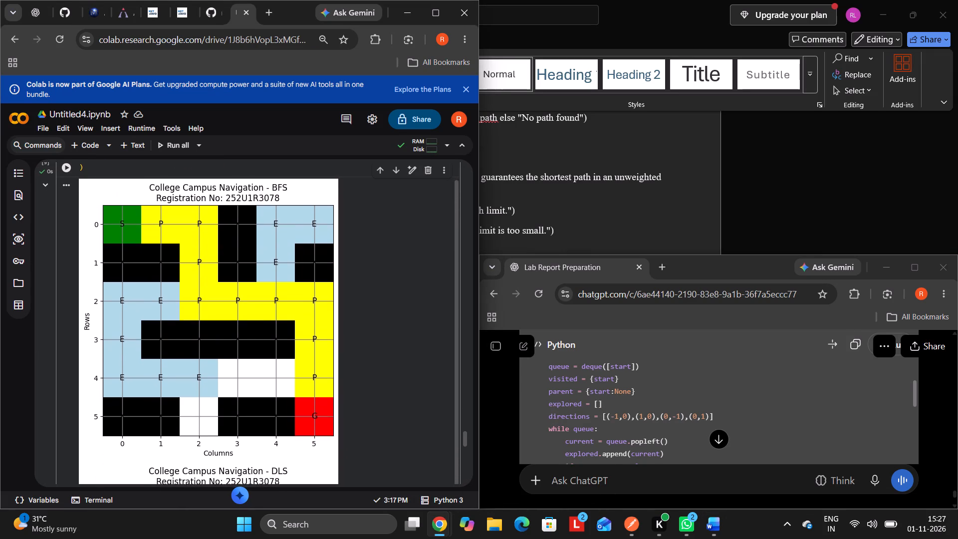
left_click_drag(350, 375, 427, 69)
left_click(433, 11)
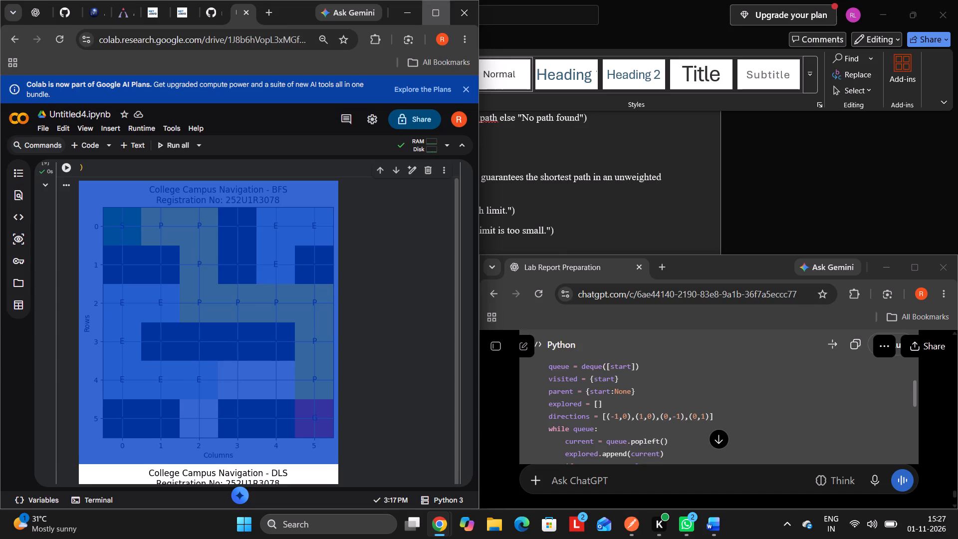
left_click(412, 315)
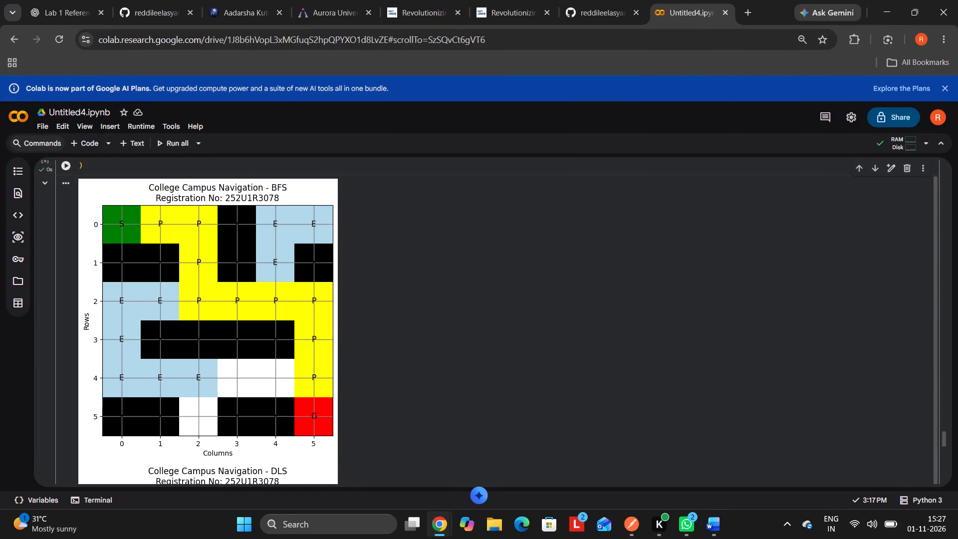
double_click(334, 319)
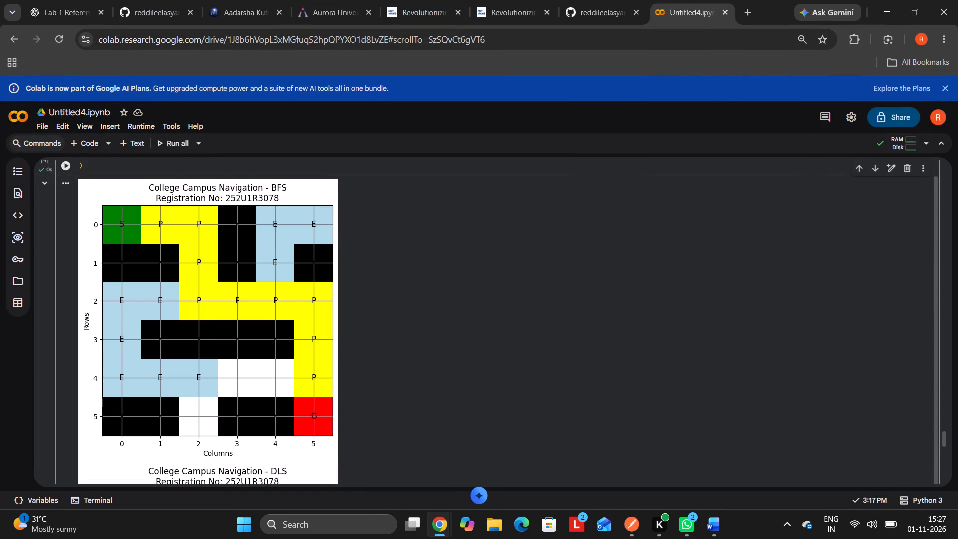
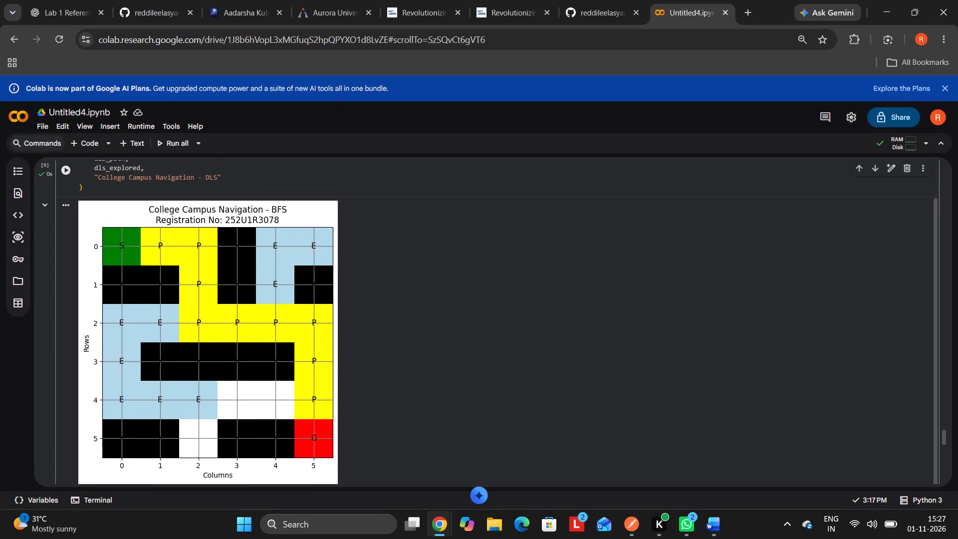
Capture the College Campus Navigation - BFS plot from the Colab output and paste it at the end of the lab_report_2 Word document.
key("shift+super+s")
left_click_drag(54, 196, 120, 257)
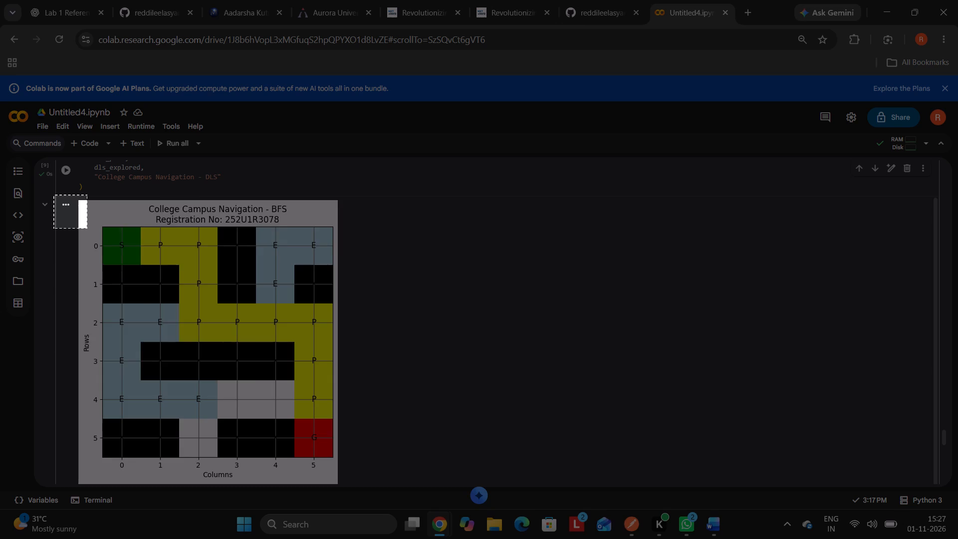
left_click_drag(120, 257, 415, 481)
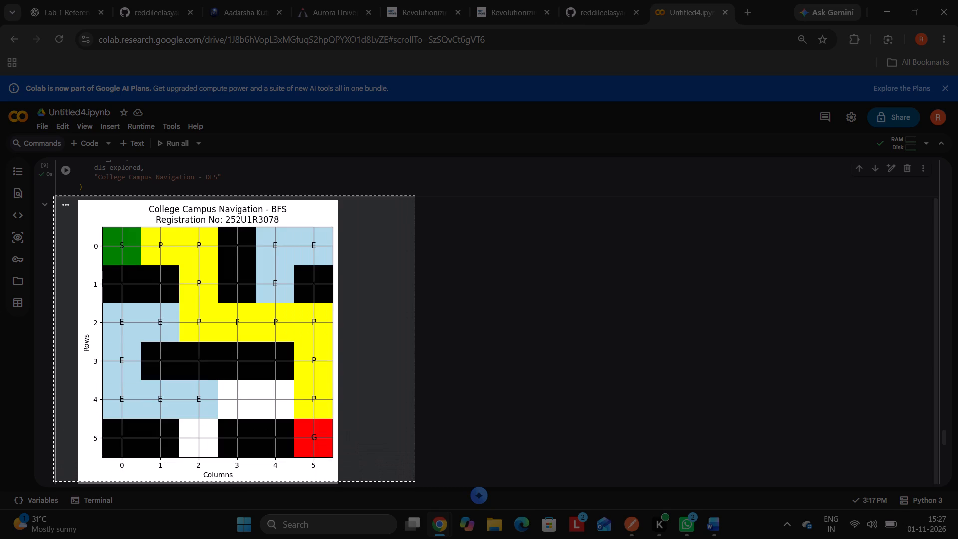
left_click_drag(415, 481, 415, 483)
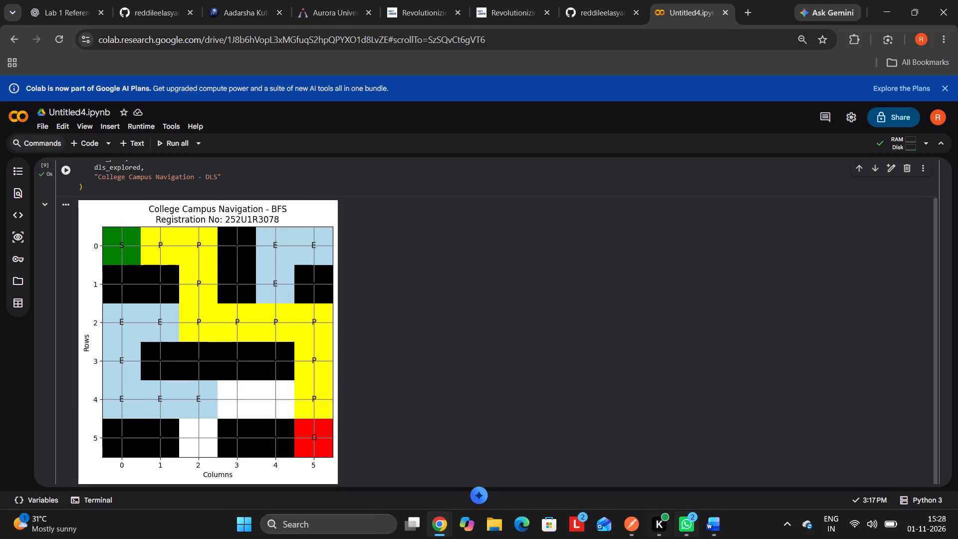
left_click(720, 526)
key("ctrl+v")
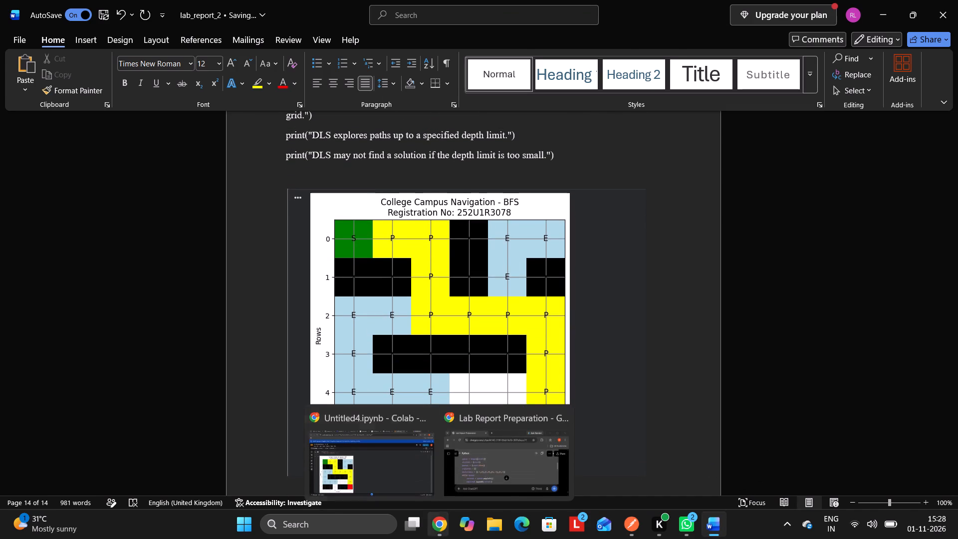
Capture the College Campus Navigation - DLS plot from the Colab notebook and paste it on a new line below the BFS plot in Word.
left_click(383, 472)
scroll(383, 472, "down", 2)
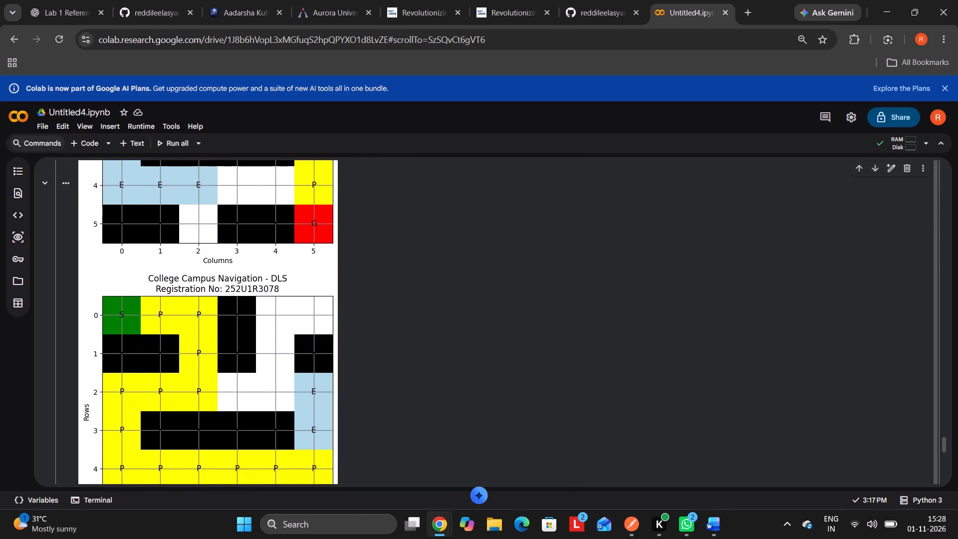
scroll(383, 472, "down", 2)
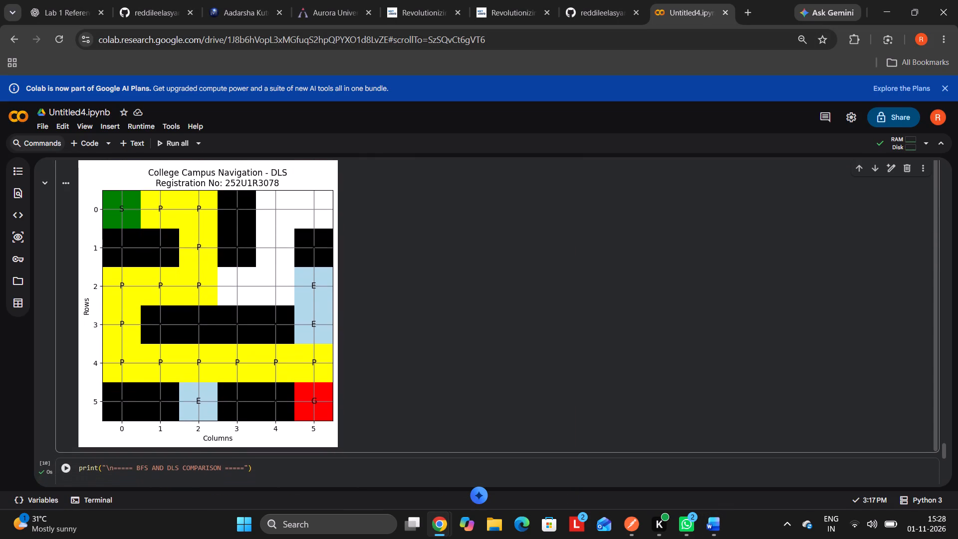
scroll(383, 472, "down", 1)
key("shift+super+s")
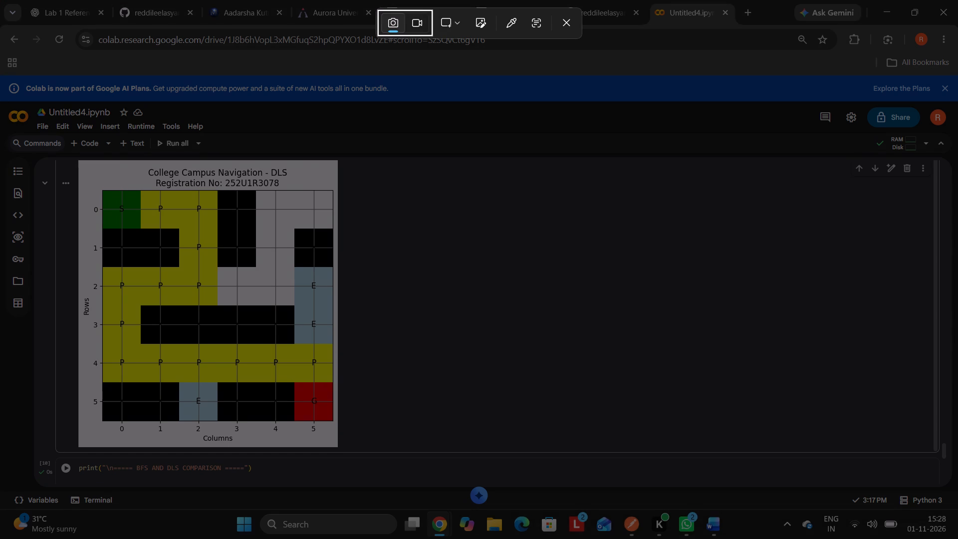
left_click_drag(55, 158, 383, 478)
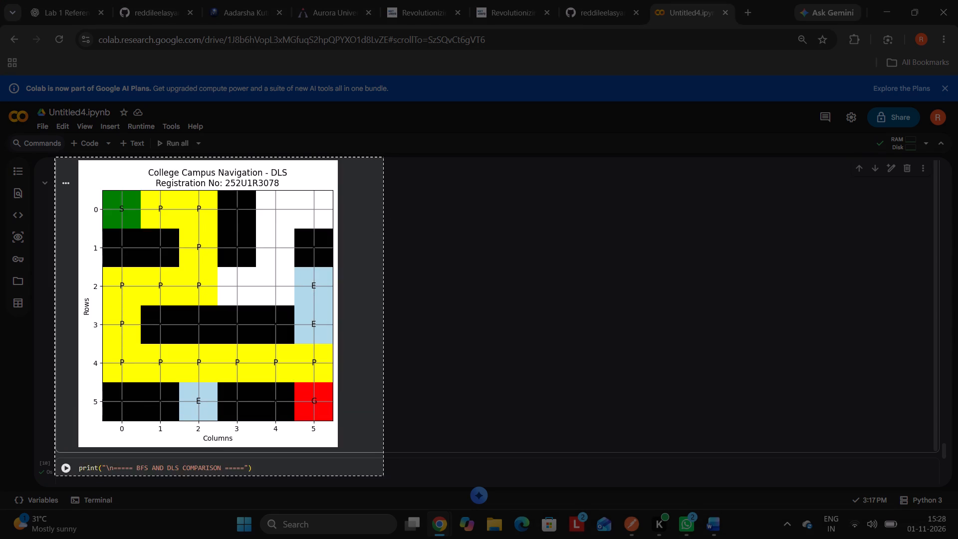
left_click_drag(383, 478, 400, 446)
left_click(712, 536)
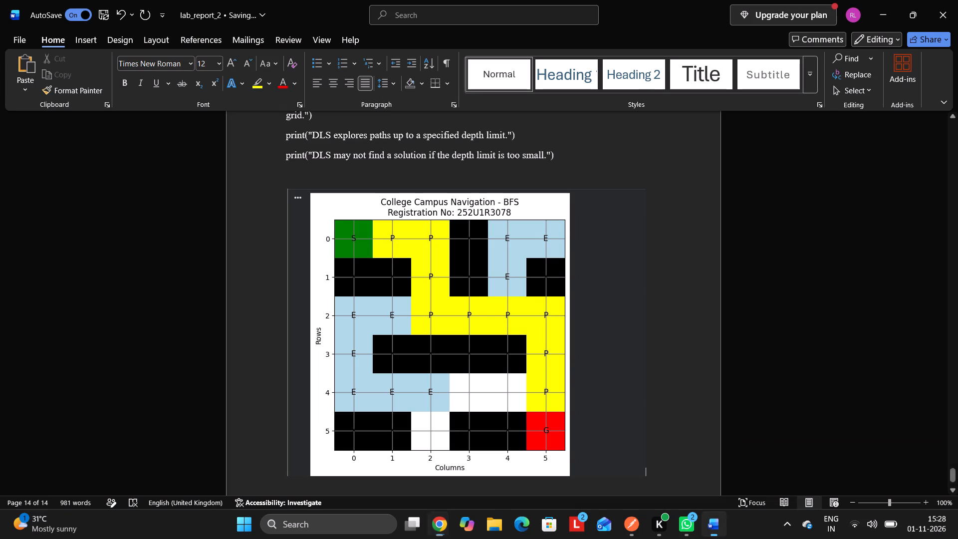
scroll(643, 465, "down", 1)
key("Return")
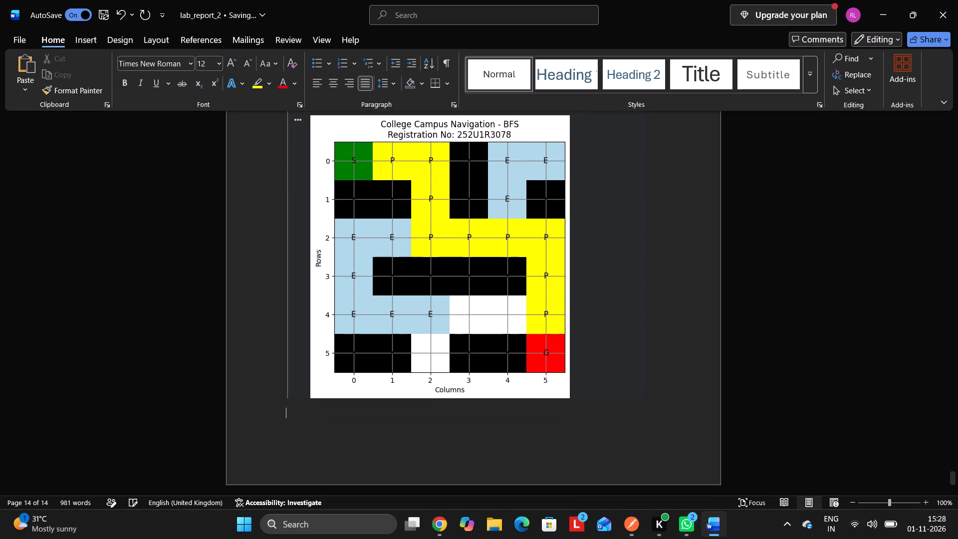
key("ctrl+v")
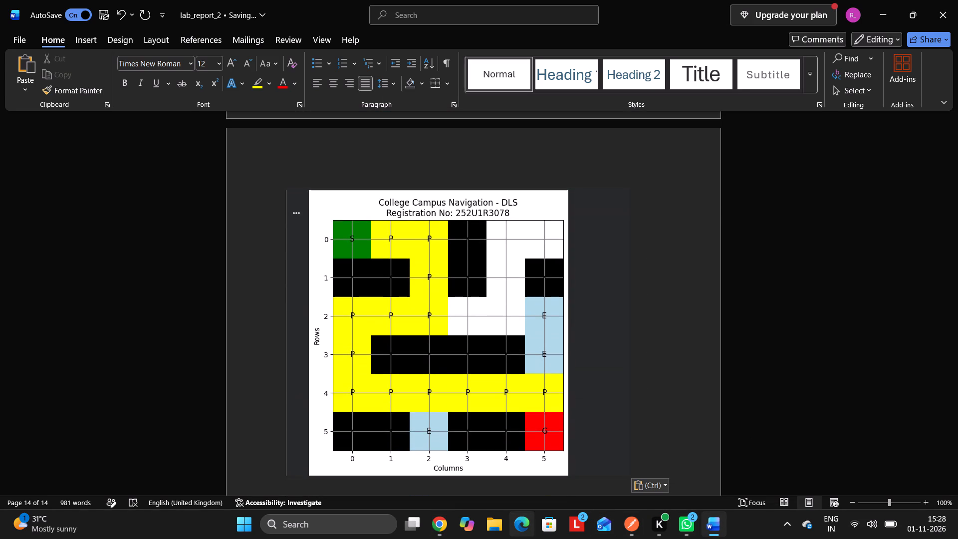
Switch to the Untitled4.ipynb Colab notebook and bring the BFS AND DLS COMPARISON cell and its whole output into view.
left_click(438, 520)
left_click(384, 451)
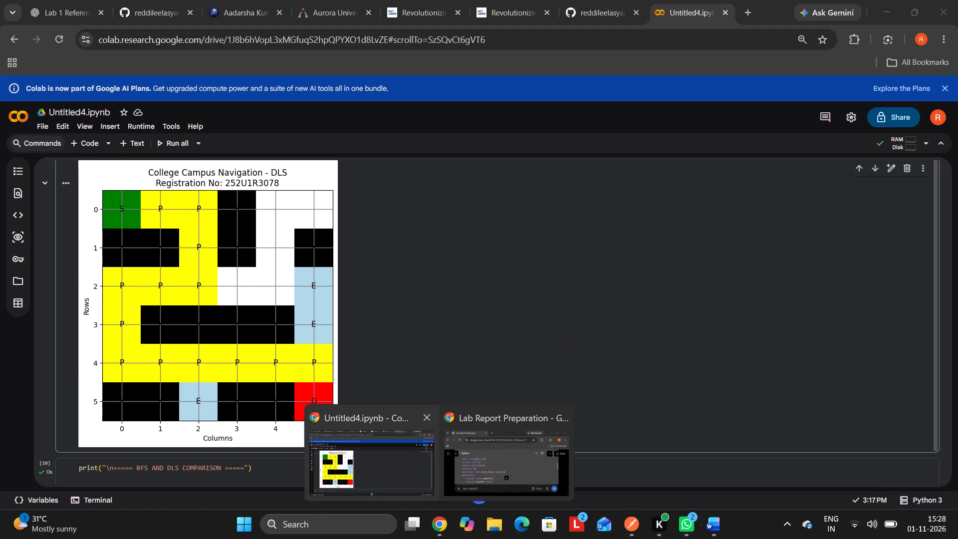
scroll(412, 360, "down", 4)
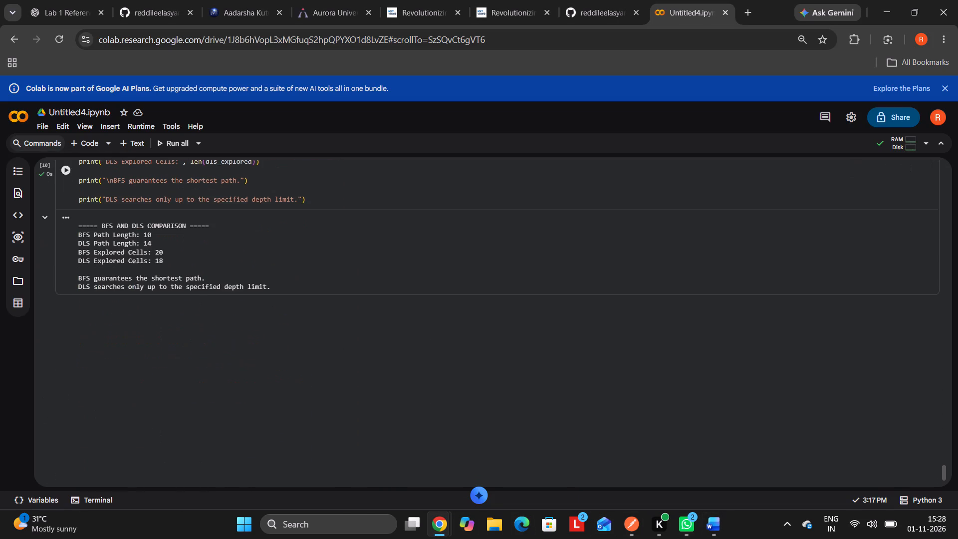
scroll(412, 360, "up", 1)
scroll(326, 334, "up", 1)
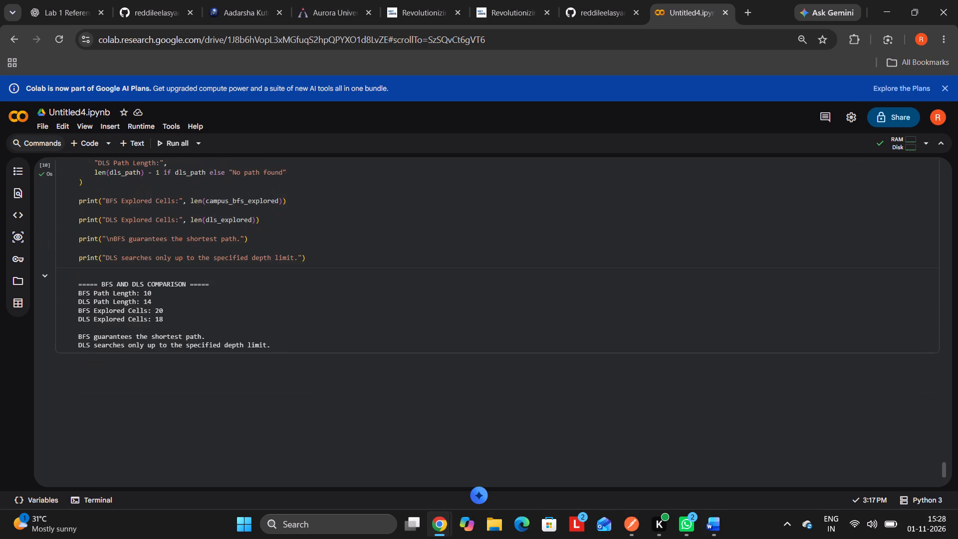
scroll(326, 334, "up", 2)
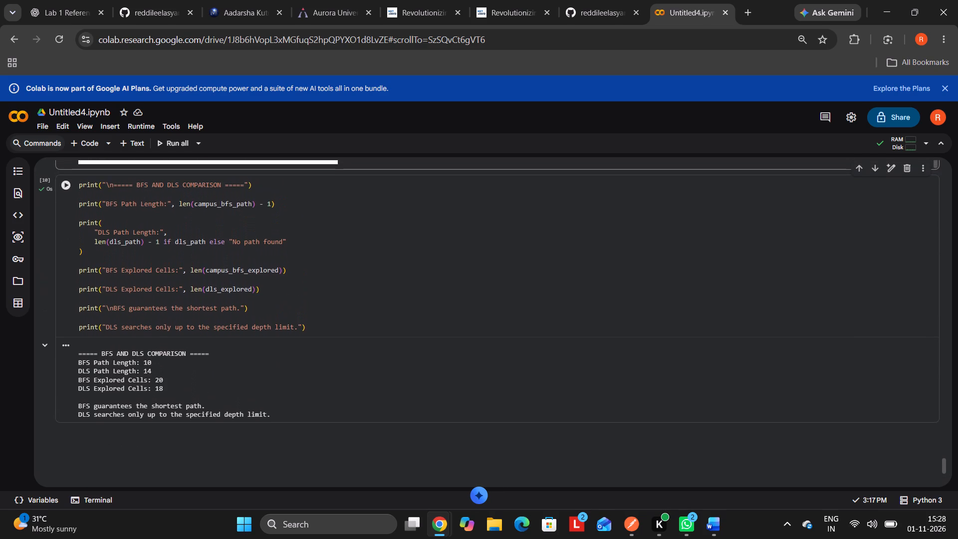
scroll(326, 334, "down", 1)
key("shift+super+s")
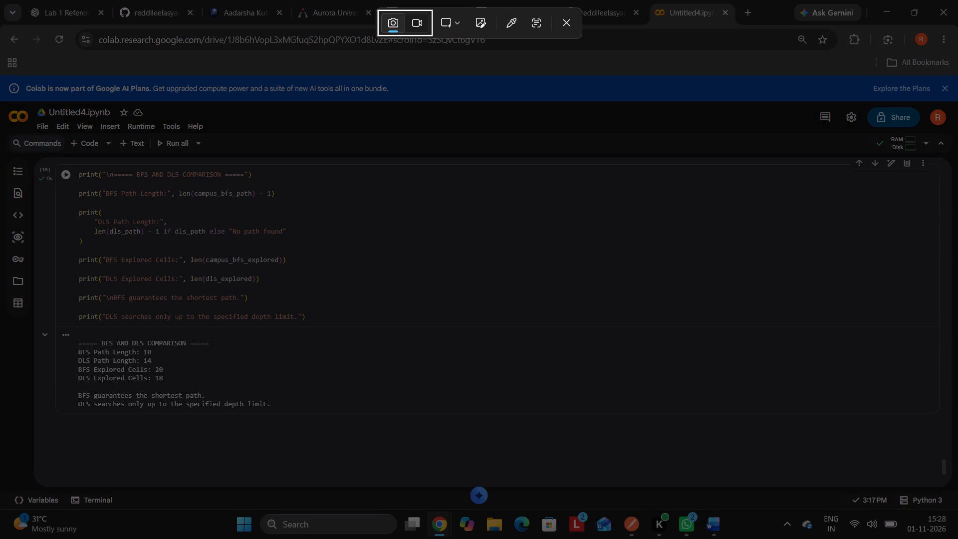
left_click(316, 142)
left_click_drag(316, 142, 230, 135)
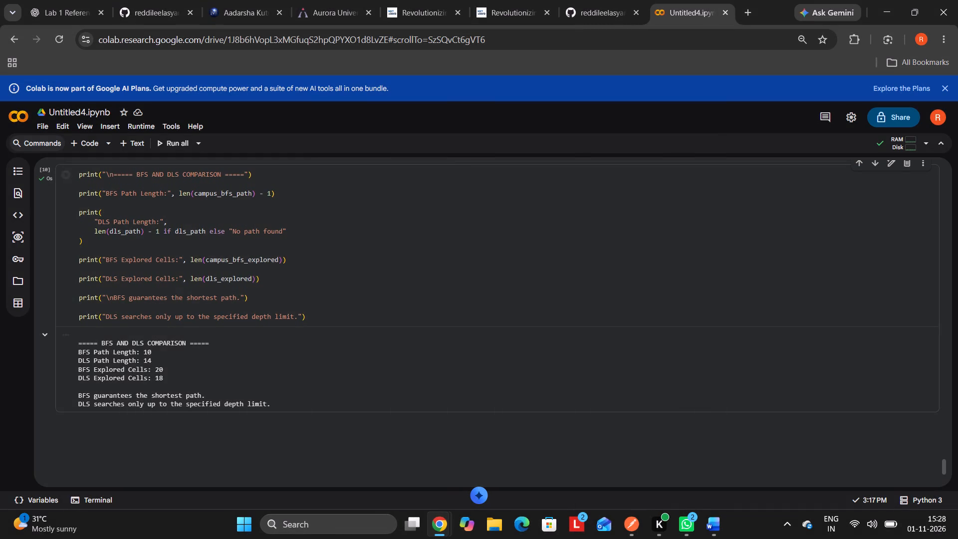
Capture the BFS AND DLS COMPARISON code and output, and paste it on a new line below the DLS plot in the Word report.
key("shift+super+s")
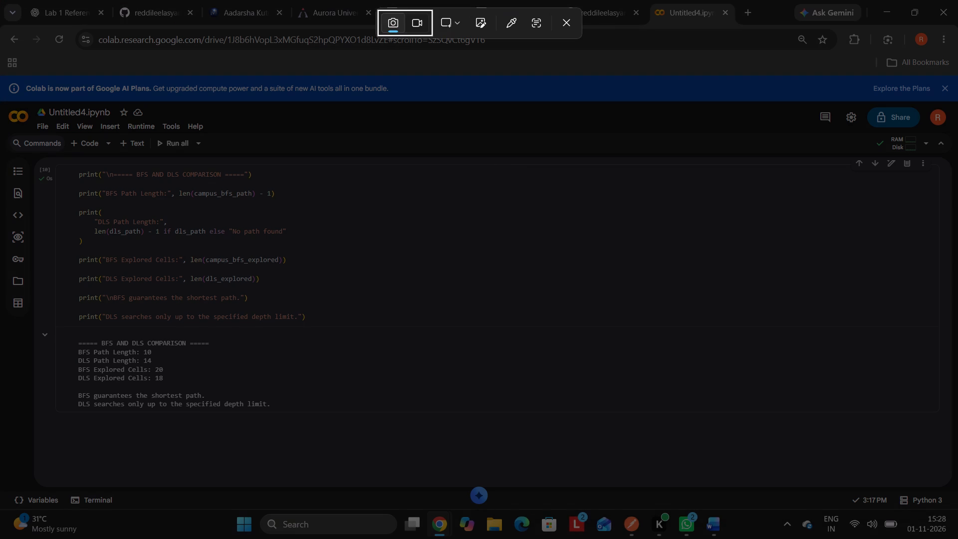
left_click_drag(32, 160, 365, 384)
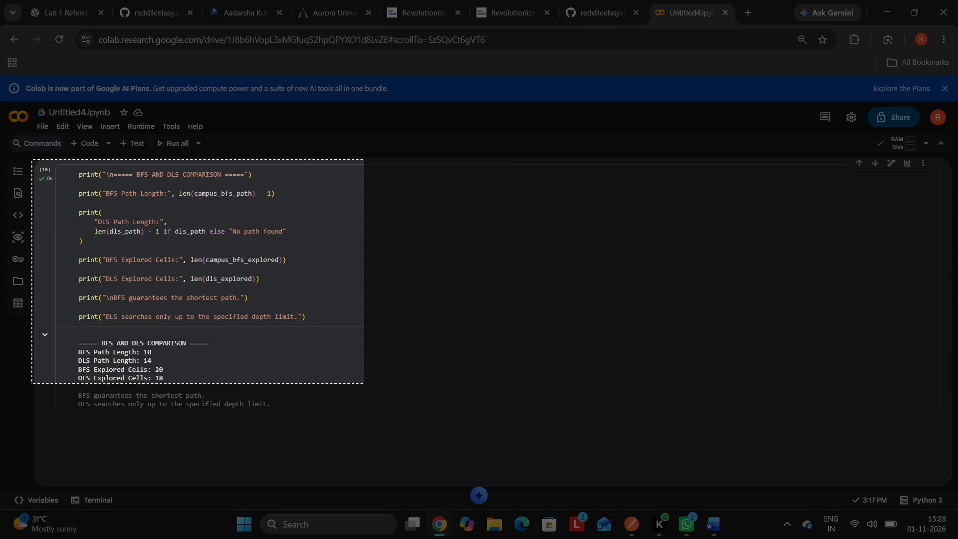
left_click_drag(365, 384, 387, 413)
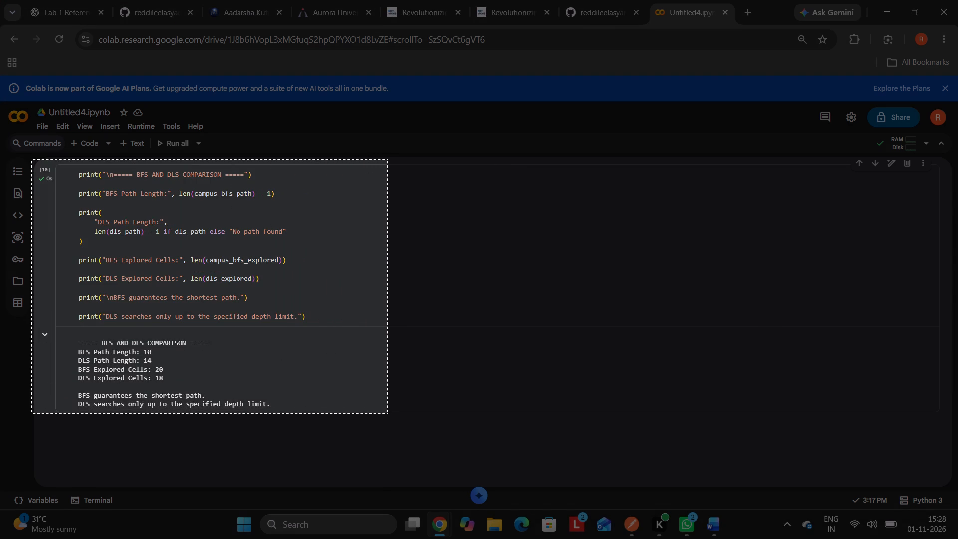
left_click_drag(387, 413, 391, 410)
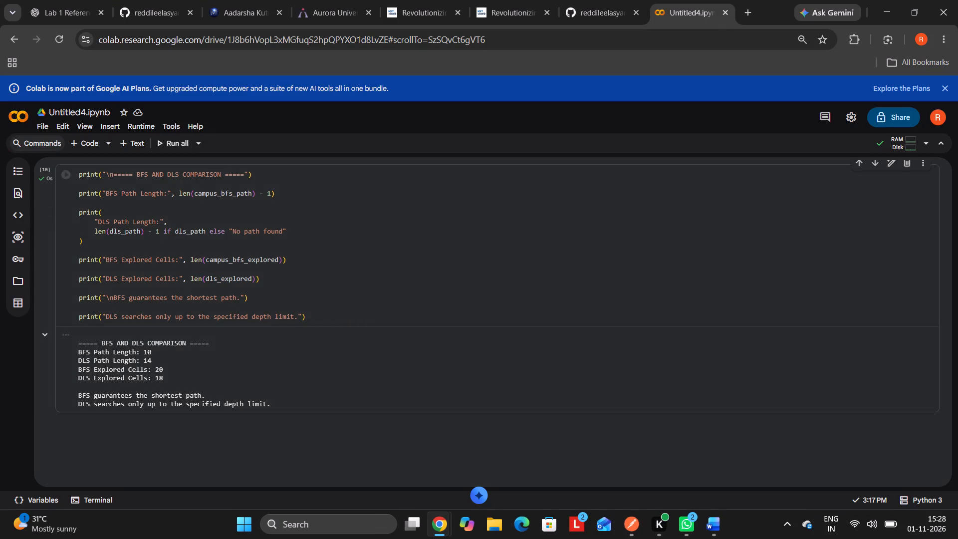
left_click(717, 525)
scroll(616, 488, "down", 1)
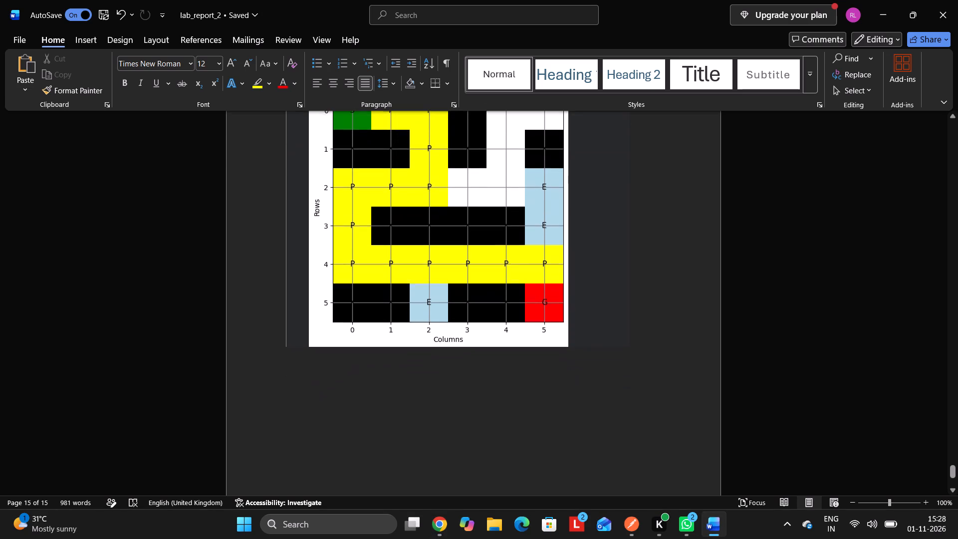
key("Return")
key("ctrl+v")
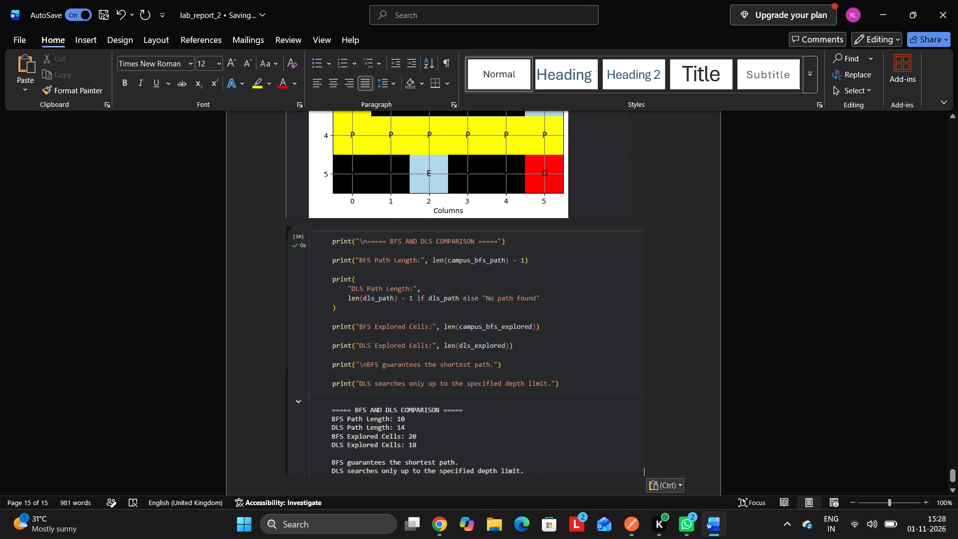
scroll(616, 488, "up", 1)
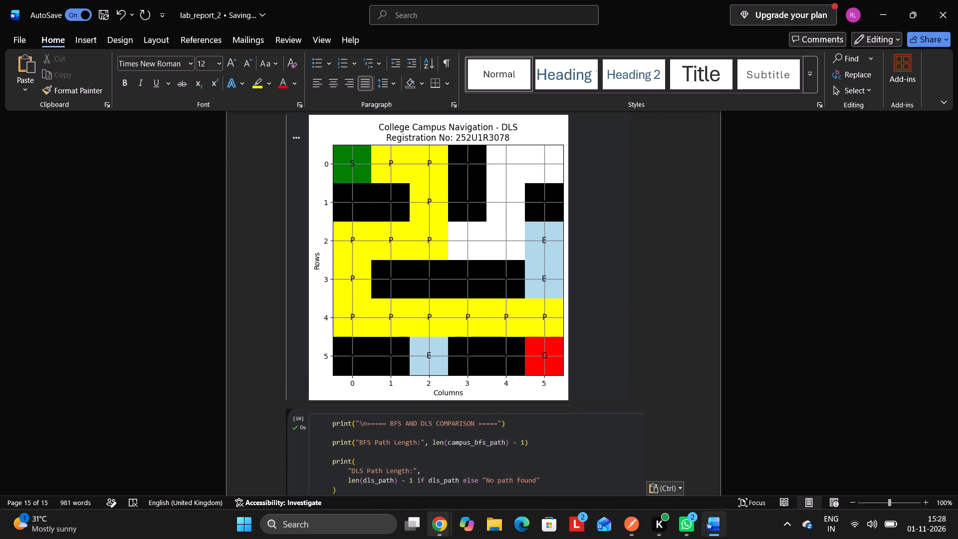
In the Colab notebook, capture the BFS AND DFS COMPARISON text output just above the Problem 2: College Campus Navigation heading.
left_click(436, 516)
left_click(404, 466)
scroll(387, 384, "up", 2)
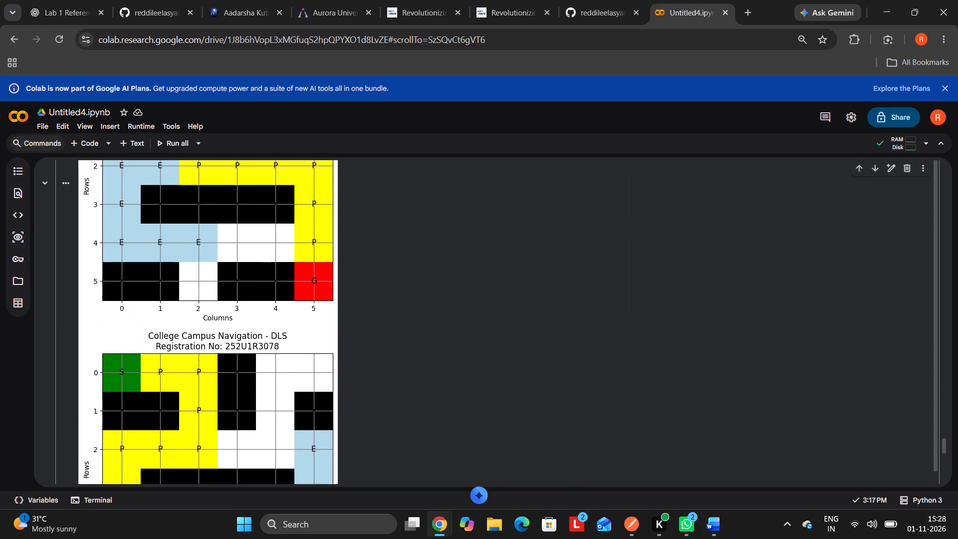
scroll(387, 384, "up", 8)
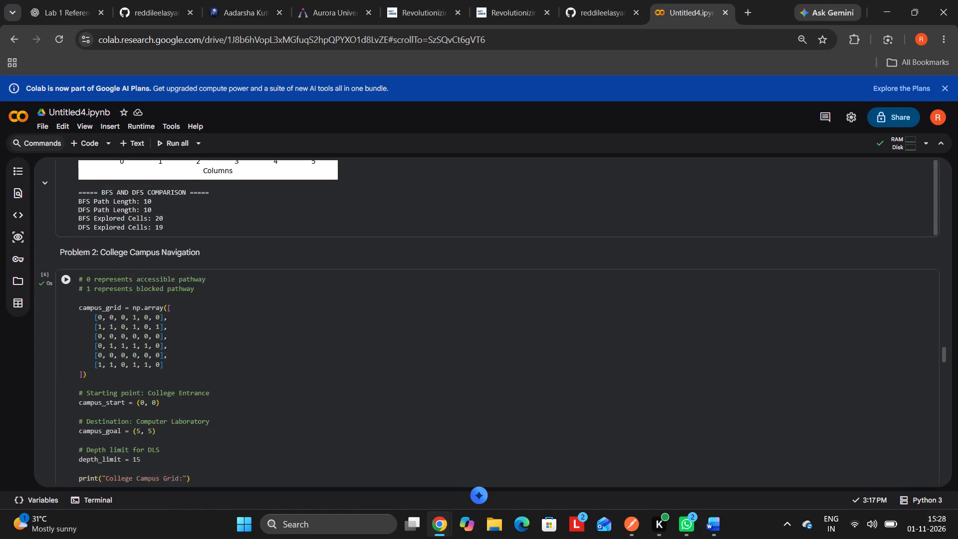
scroll(387, 384, "up", 5)
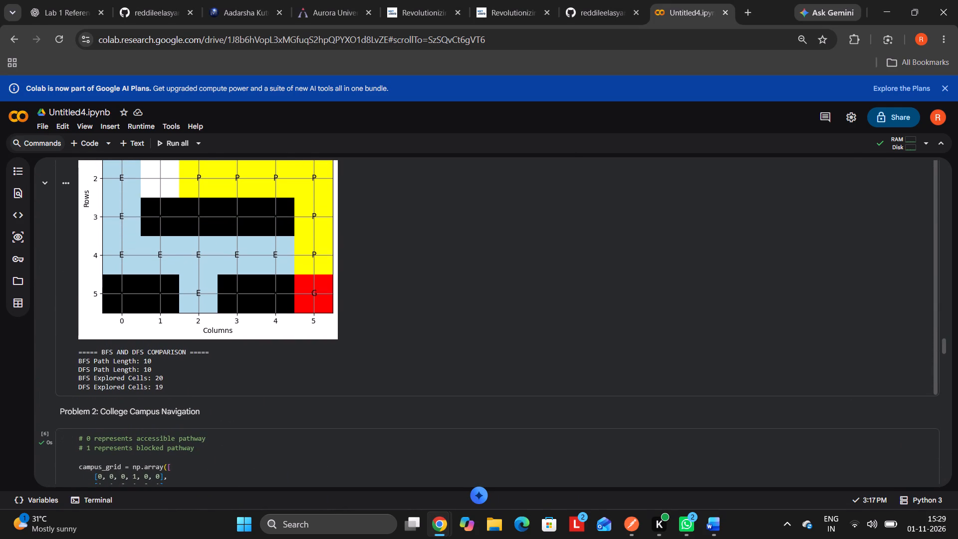
key("shift+super+s")
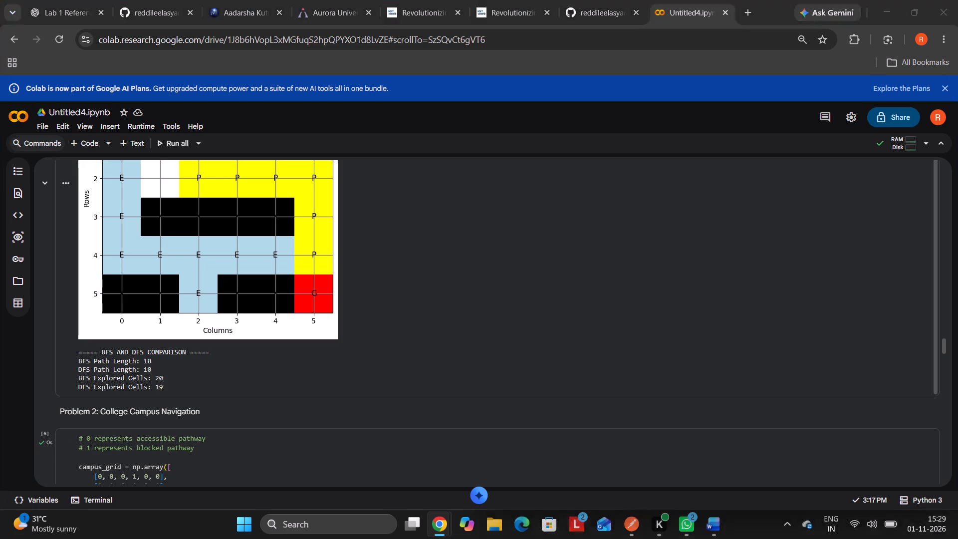
left_click_drag(58, 338, 253, 394)
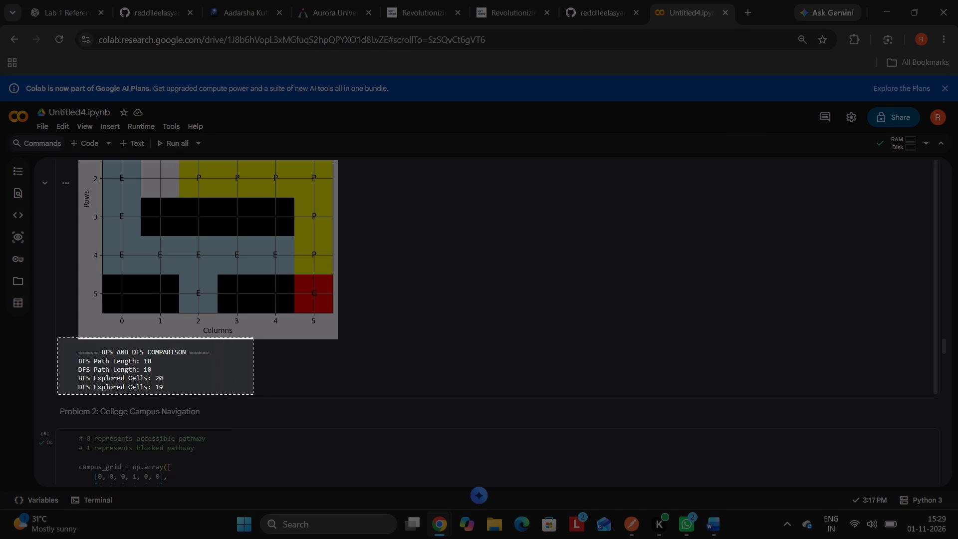
left_click_drag(253, 394, 299, 402)
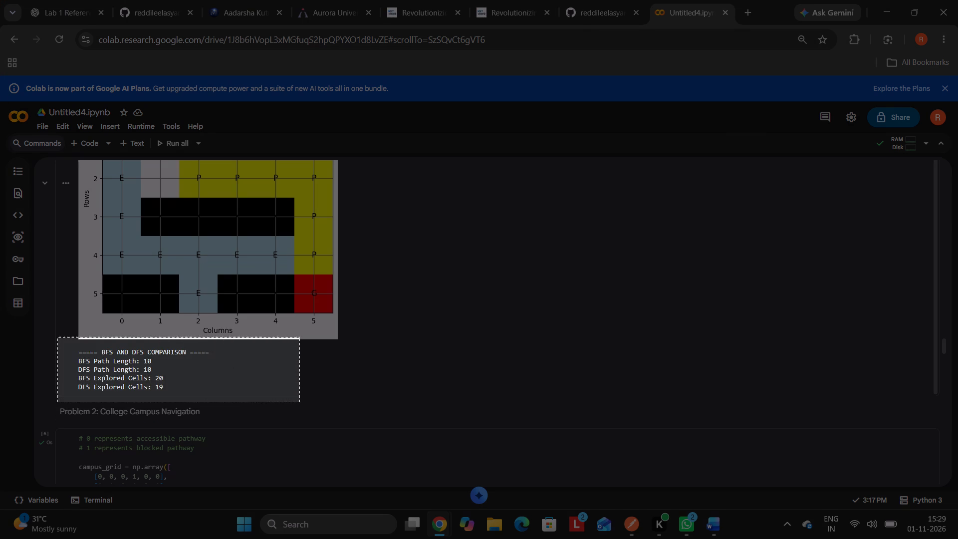
left_click_drag(299, 402, 302, 404)
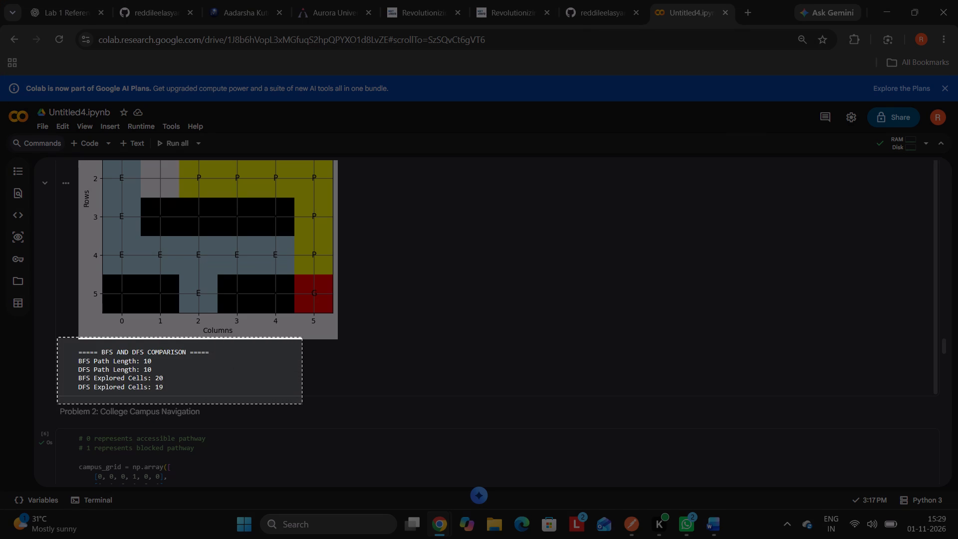
left_click_drag(302, 404, 302, 402)
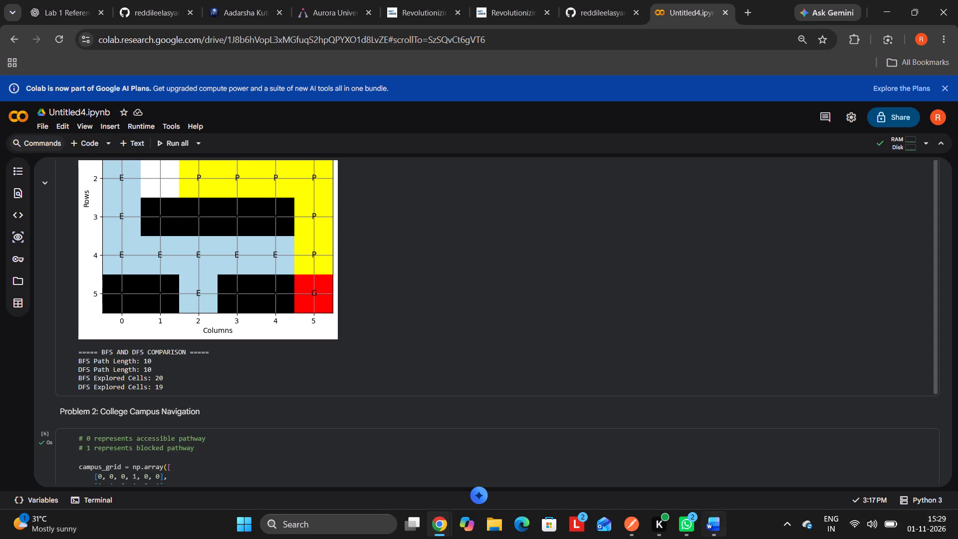
Switch to the Word report and paste the captured BFS AND DFS COMPARISON output on a new line below the Hospital Robot - DFS plot, followed by a blank line.
left_click(726, 530)
scroll(606, 308, "up", 9)
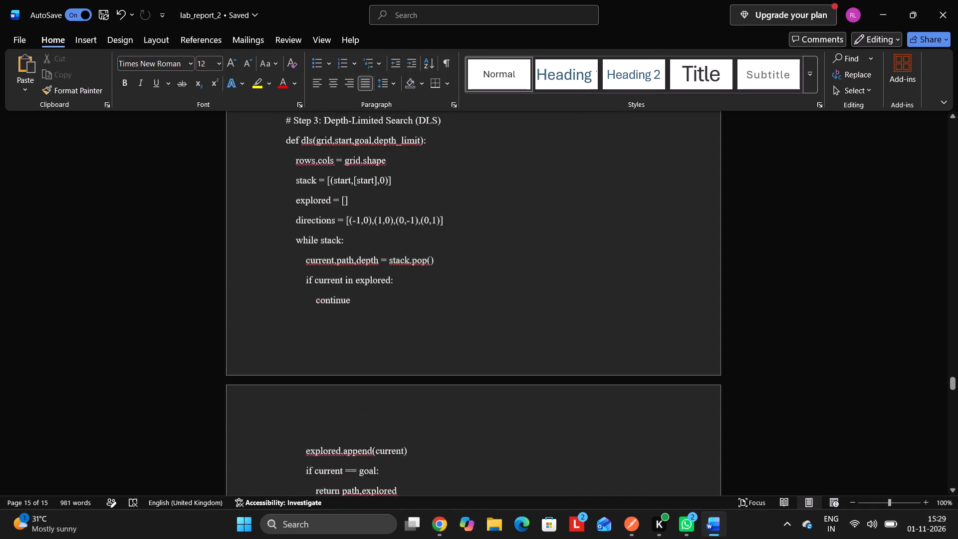
scroll(606, 308, "up", 3)
scroll(606, 308, "down", 4)
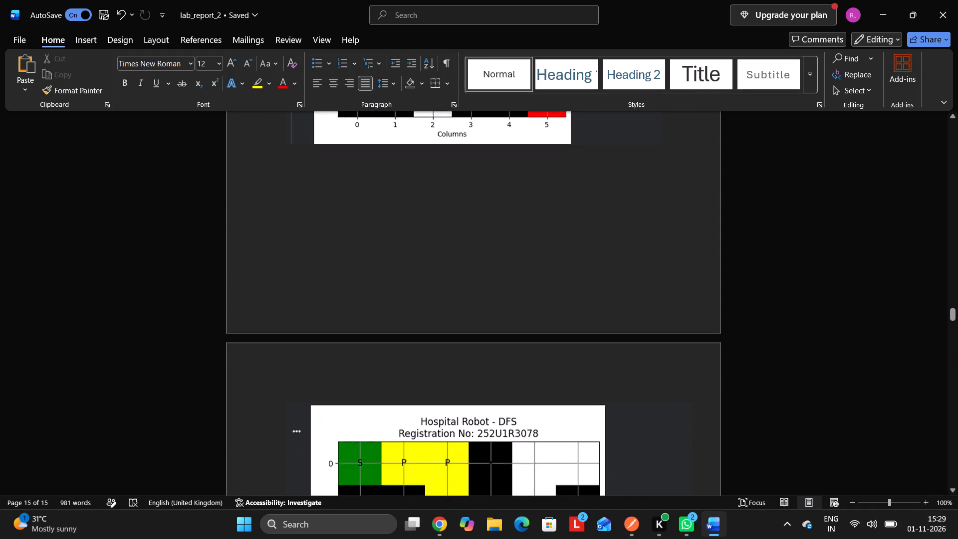
scroll(606, 308, "down", 4)
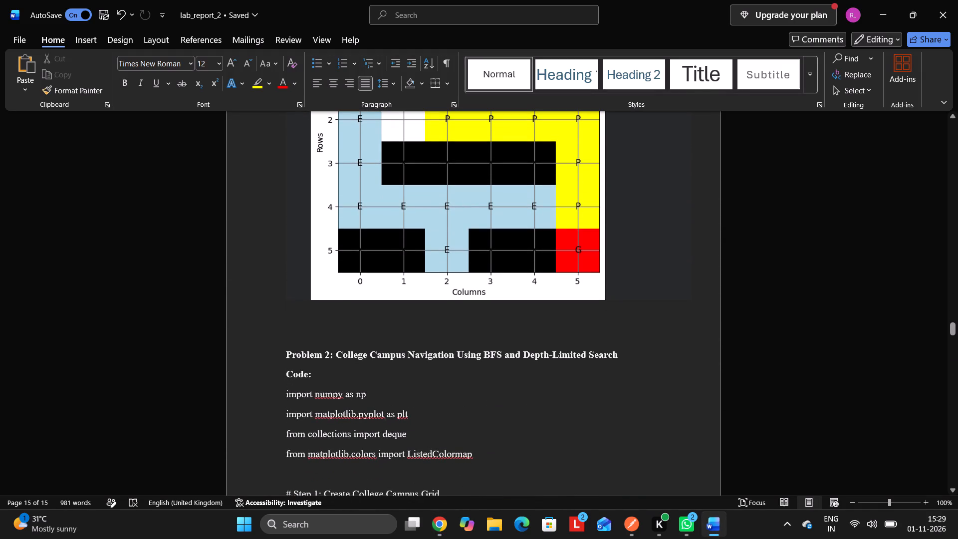
left_click(698, 308)
key("Return")
key("ctrl+v")
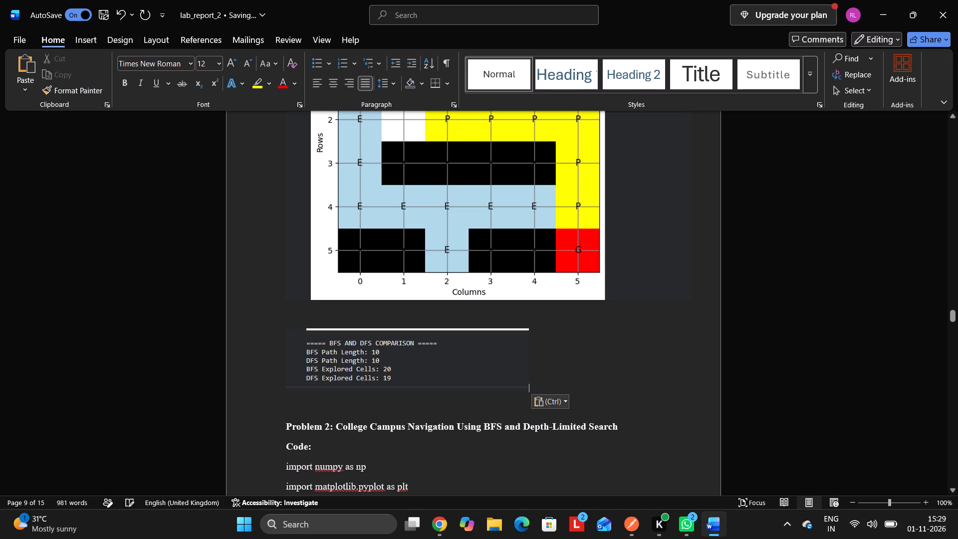
key("Return")
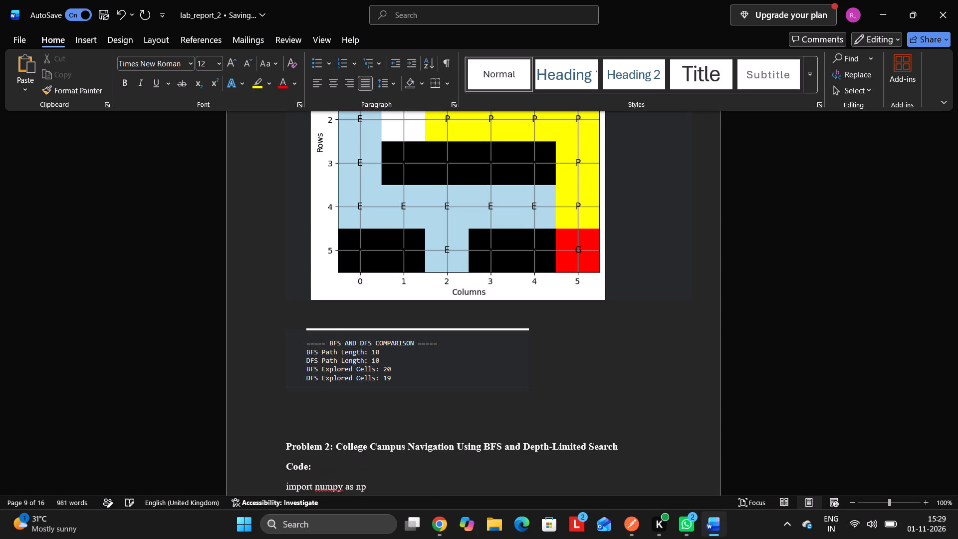
Insert six blank lines between the Hospital Robot - DFS plot and the BFS AND DFS COMPARISON screenshot.
left_click(285, 332)
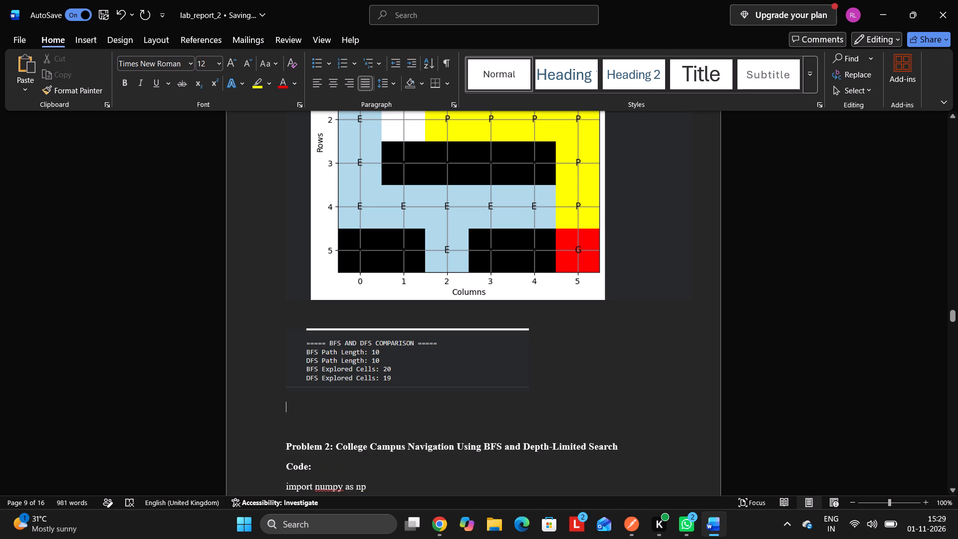
left_click(285, 332)
key("Return")
key("Return")
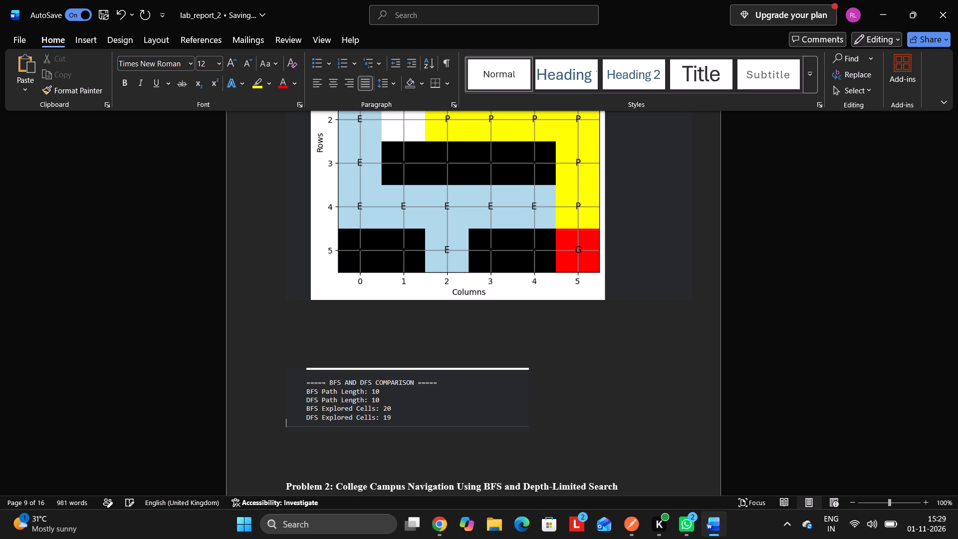
key("Return")
key("Return")
scroll(285, 332, "down", 3)
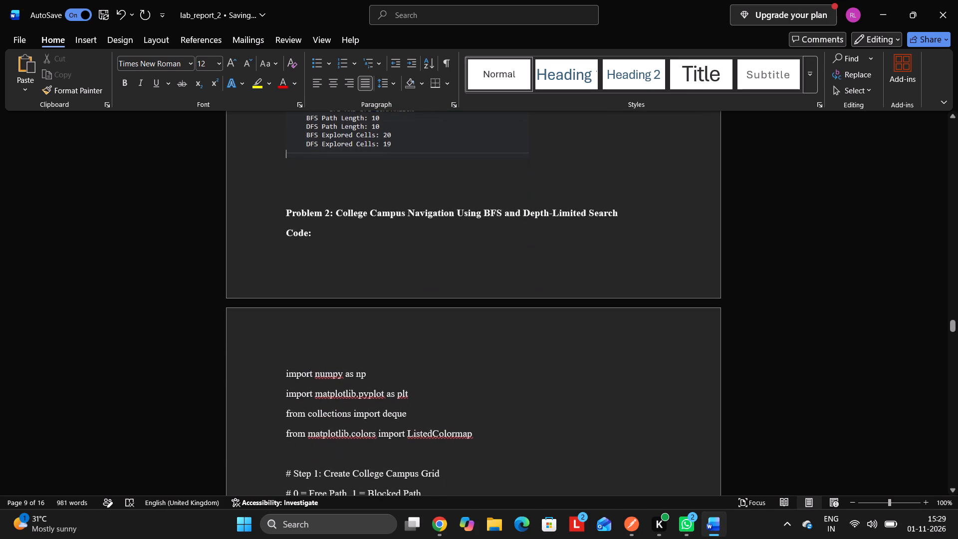
key("Return")
key("Return")
scroll(285, 332, "up", 1)
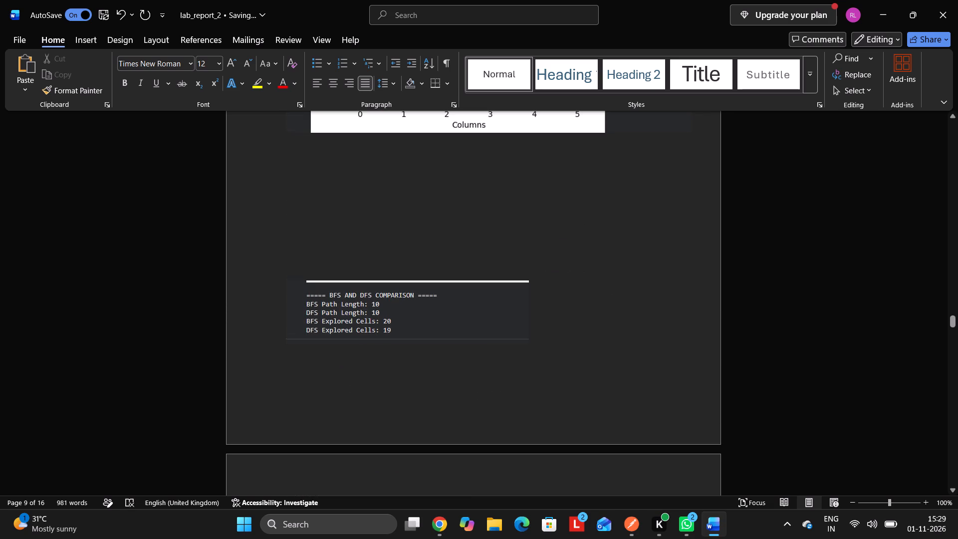
Crop the white strip off the top of the BFS AND DFS COMPARISON screenshot.
left_click(447, 322)
left_click(447, 312)
scroll(447, 312, "down", 1)
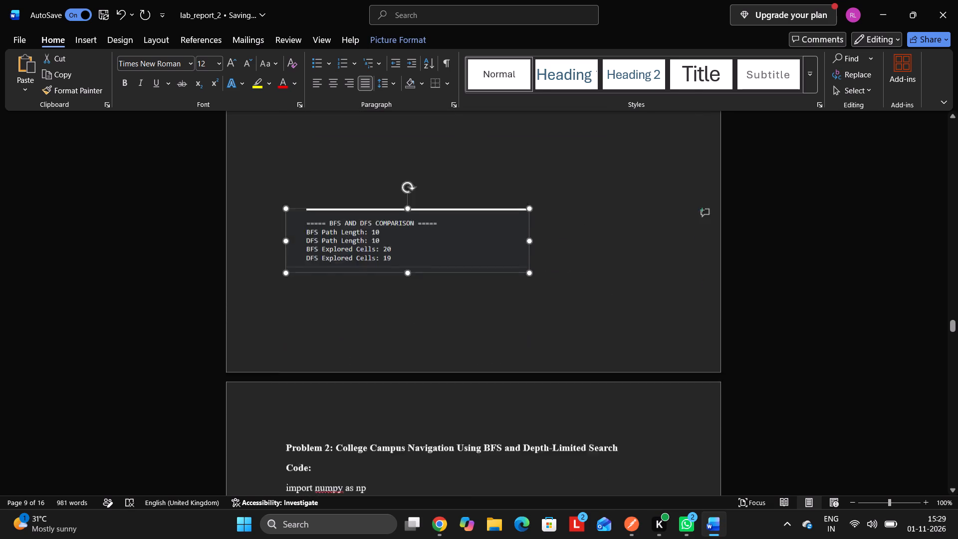
scroll(447, 312, "down", 1)
scroll(476, 215, "up", 1)
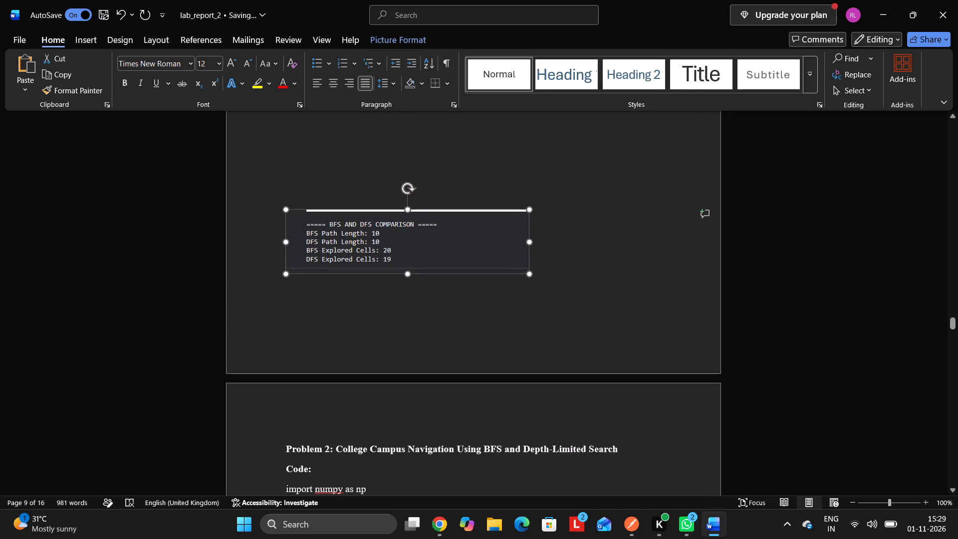
right_click(487, 234)
left_click_drag(495, 223, 525, 107)
left_click(525, 107)
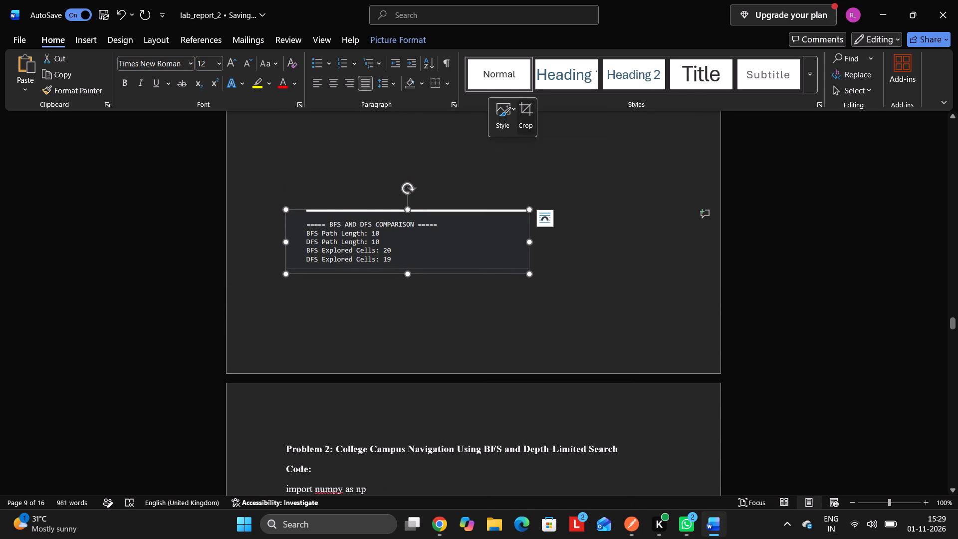
left_click(410, 211)
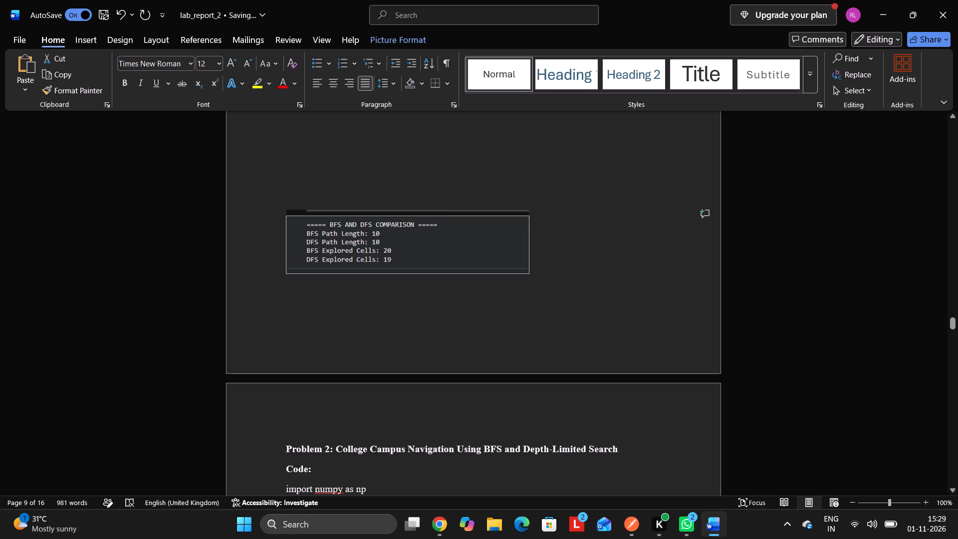
left_click(587, 268)
Enlarge the BFS AND DFS COMPARISON screenshot proportionally until it spans most of the text width.
left_click(292, 212)
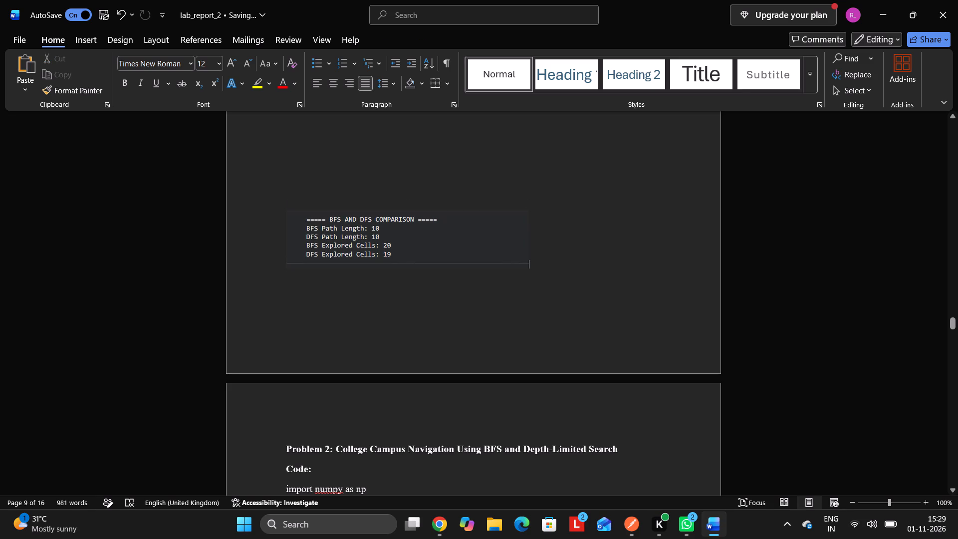
left_click_drag(284, 207, 268, 171)
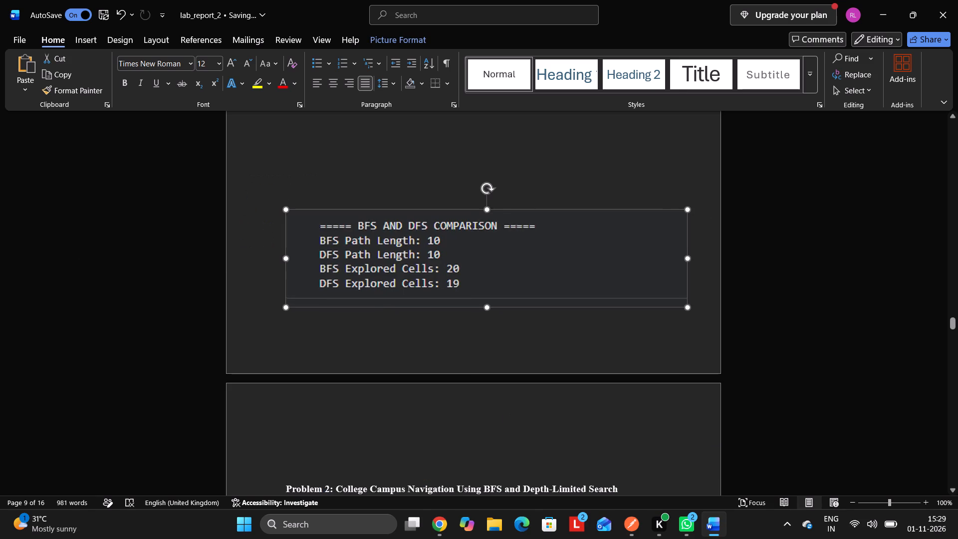
left_click_drag(268, 171, 298, 186)
Delete four of the blank lines above the BFS AND DFS COMPARISON screenshot to bring it closer to the plot.
left_click(304, 190)
scroll(304, 190, "up", 1)
key("BackSpace")
key("BackSpace")
key("BackSpace")
key("BackSpace")
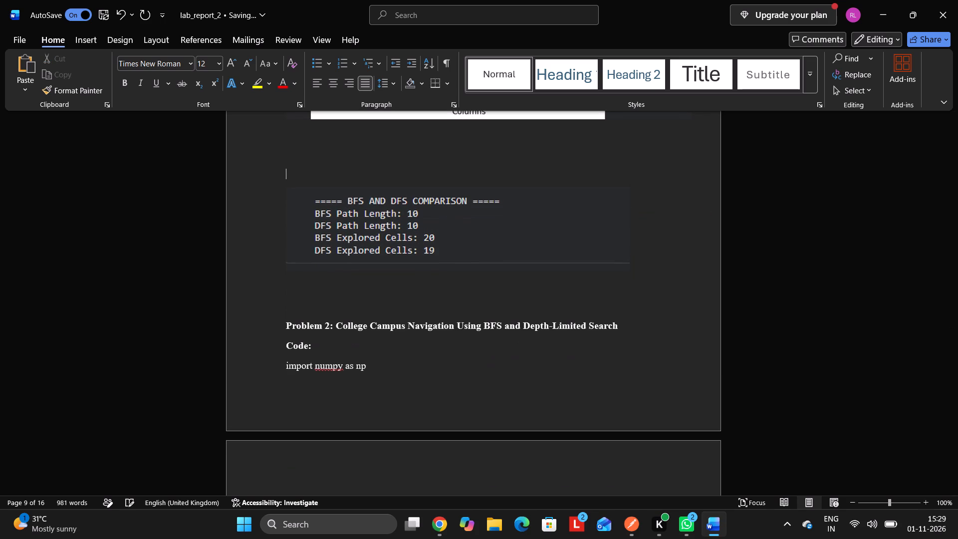
Insert three blank lines above the Problem 2: College Campus Navigation heading so that it starts on a new page.
left_click(297, 304)
key("Return")
key("Return")
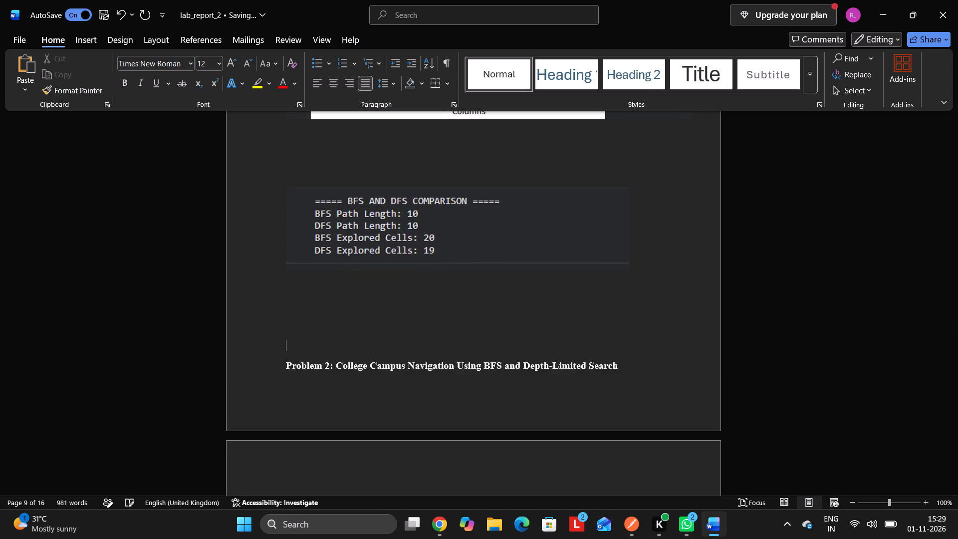
key("Return")
scroll(297, 304, "up", 1)
scroll(297, 304, "down", 3)
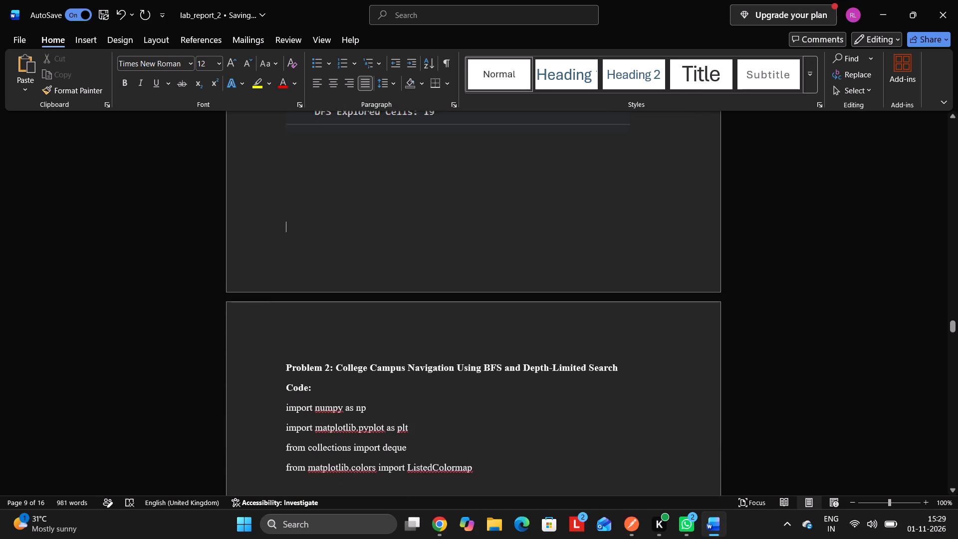
Shrink the College Campus Navigation - DLS plot proportionally so that it fits beneath the BFS plot on the same page.
scroll(297, 304, "down", 8)
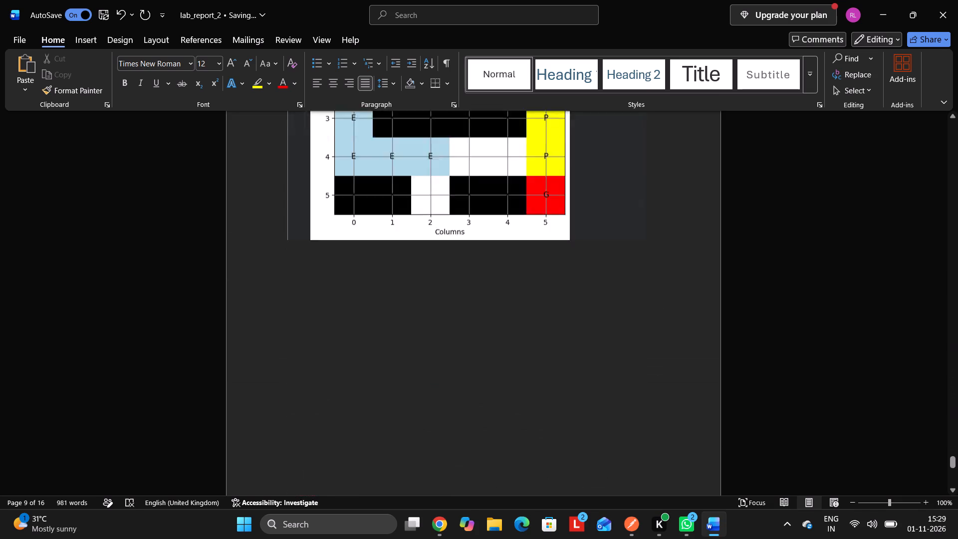
scroll(297, 304, "down", 2)
scroll(297, 304, "up", 3)
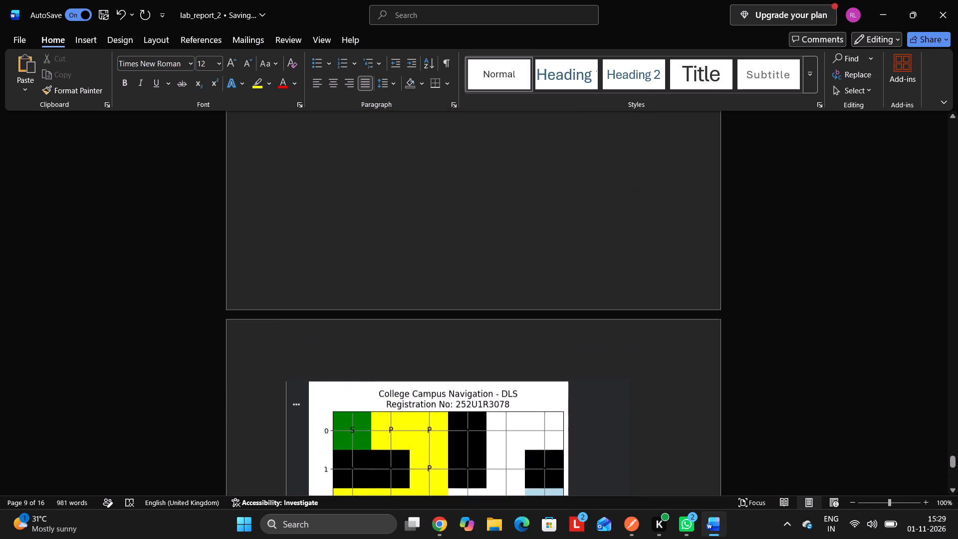
scroll(297, 304, "up", 2)
scroll(297, 304, "down", 2)
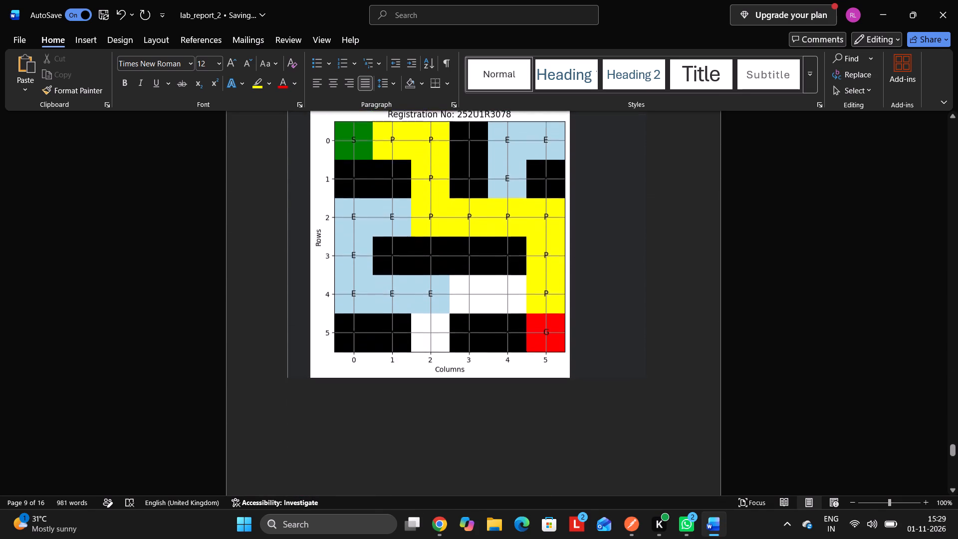
scroll(297, 304, "down", 2)
right_click(377, 442)
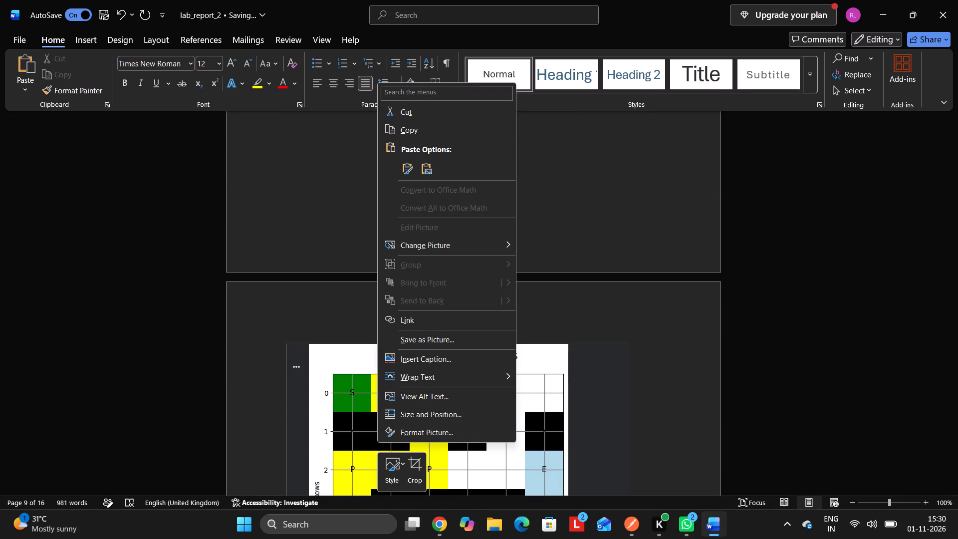
scroll(581, 423, "down", 1)
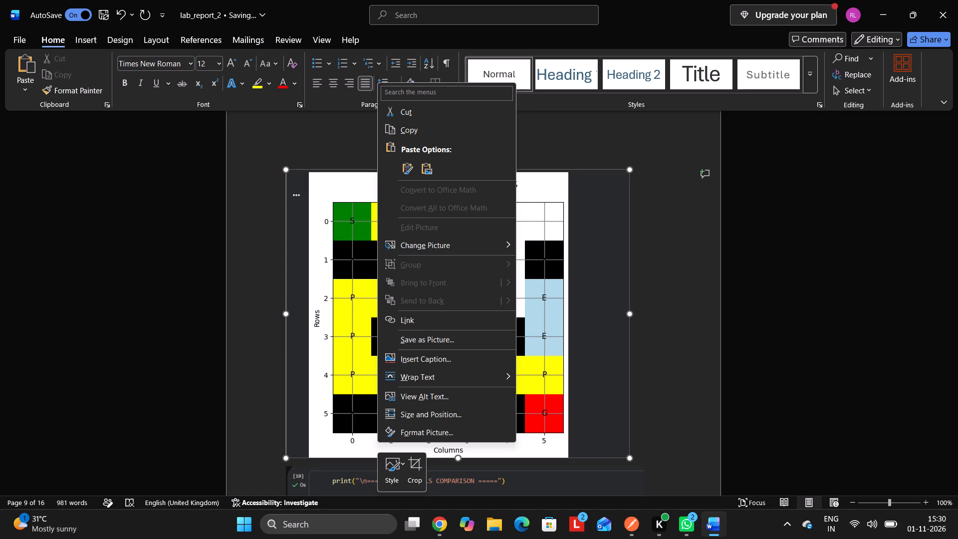
left_click(628, 454)
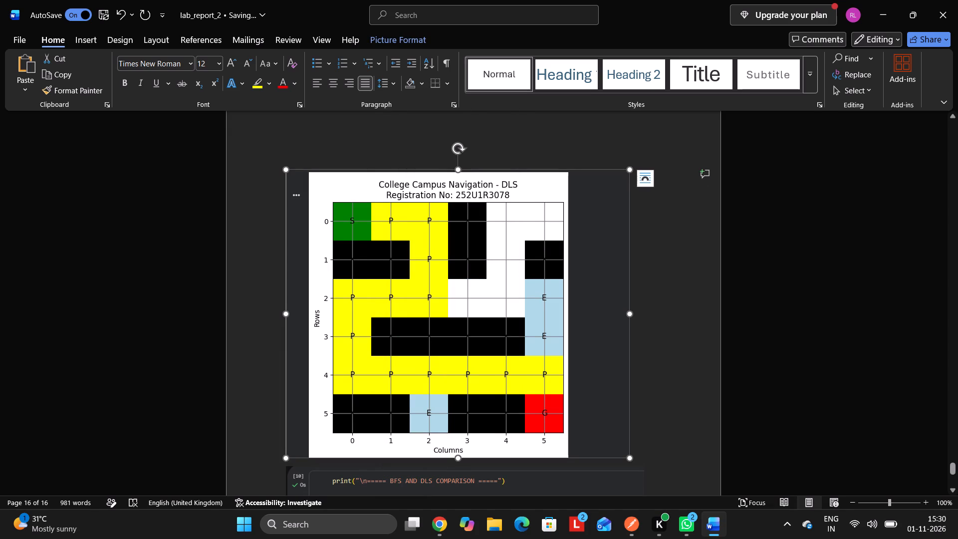
left_click_drag(629, 456, 526, 346)
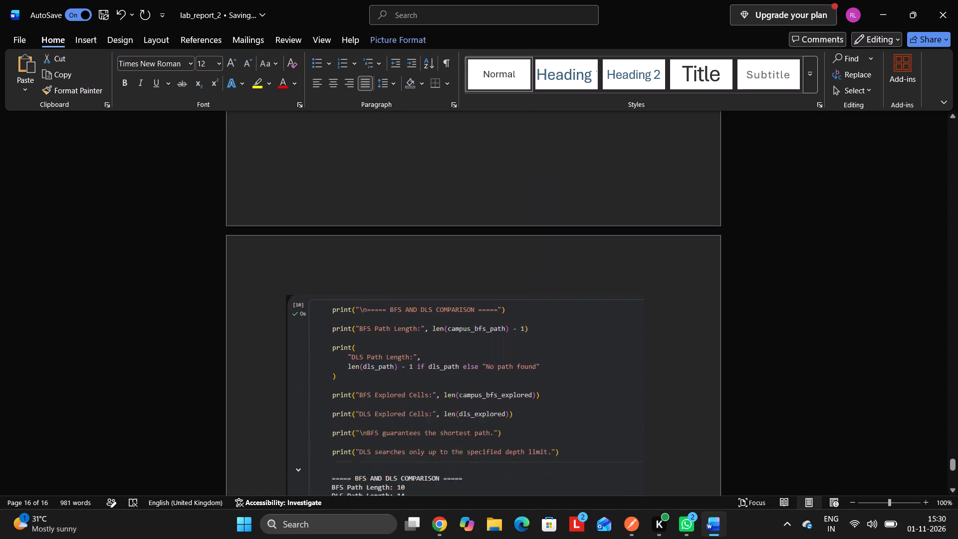
left_click_drag(525, 316, 541, 324)
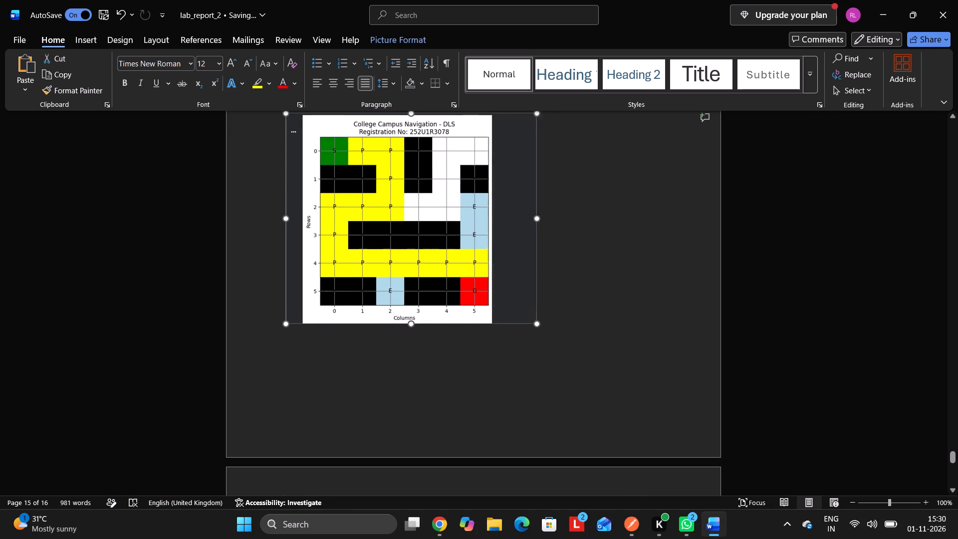
left_click_drag(541, 324, 607, 374)
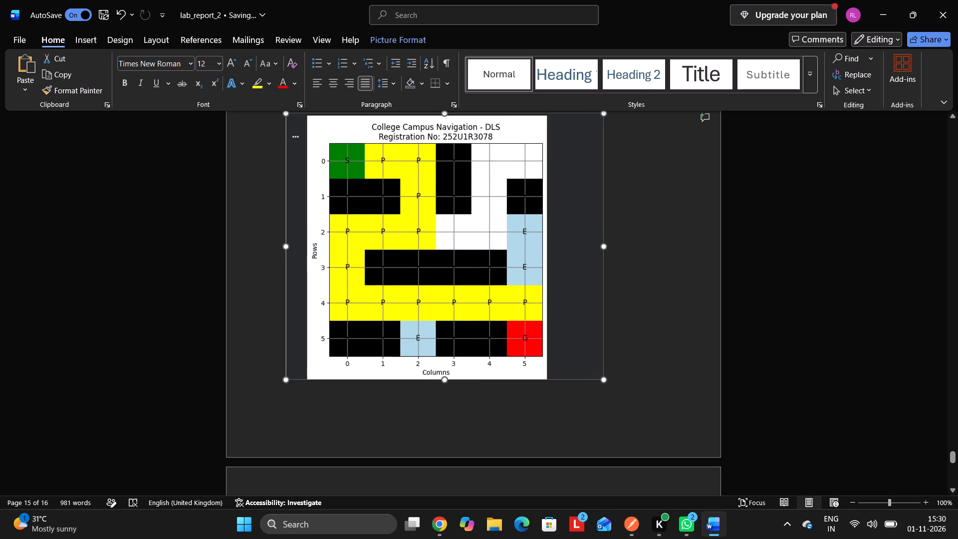
left_click_drag(607, 374, 616, 384)
Enlarge the College Campus Navigation - DLS plot slightly while keeping it on the same page as the BFS plot.
scroll(667, 375, "up", 1)
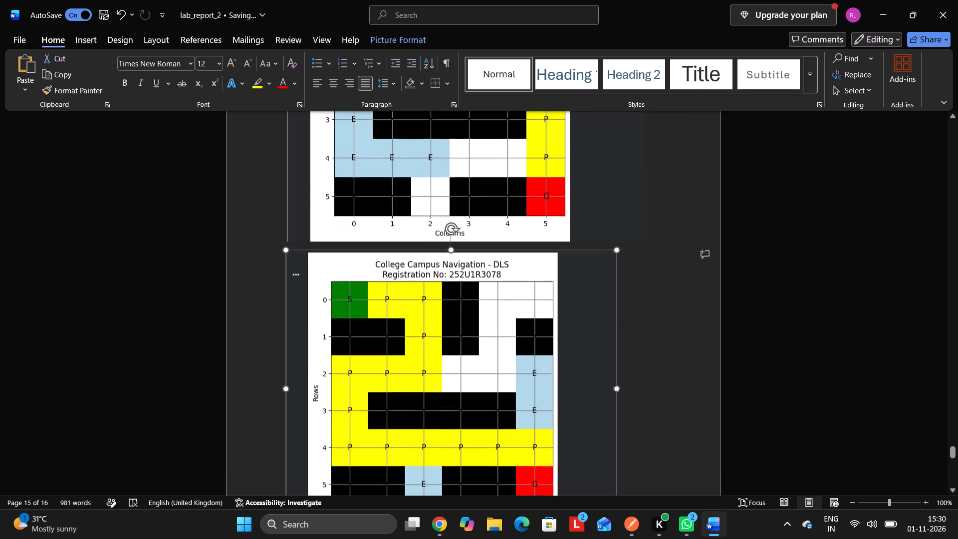
scroll(667, 375, "up", 1)
scroll(641, 294, "down", 1)
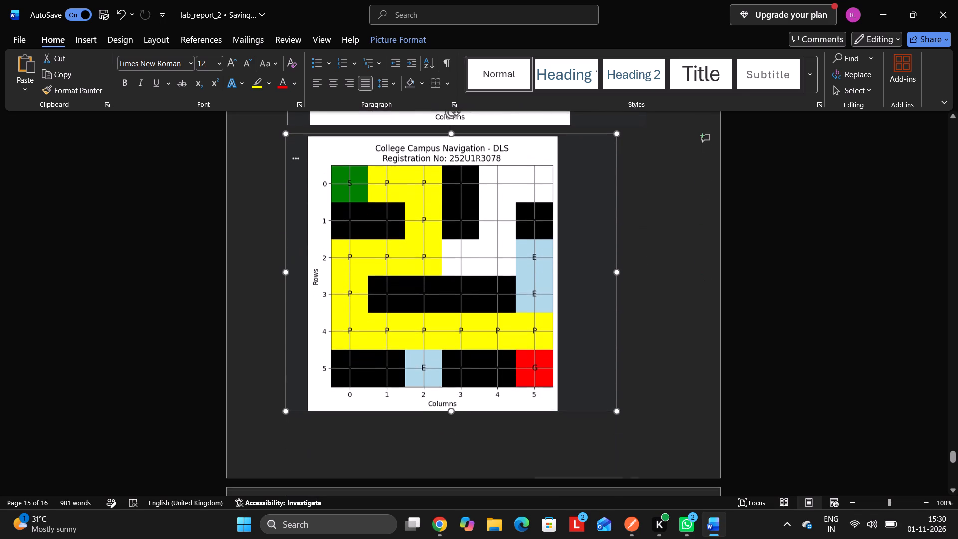
scroll(641, 294, "down", 1)
left_click(620, 392)
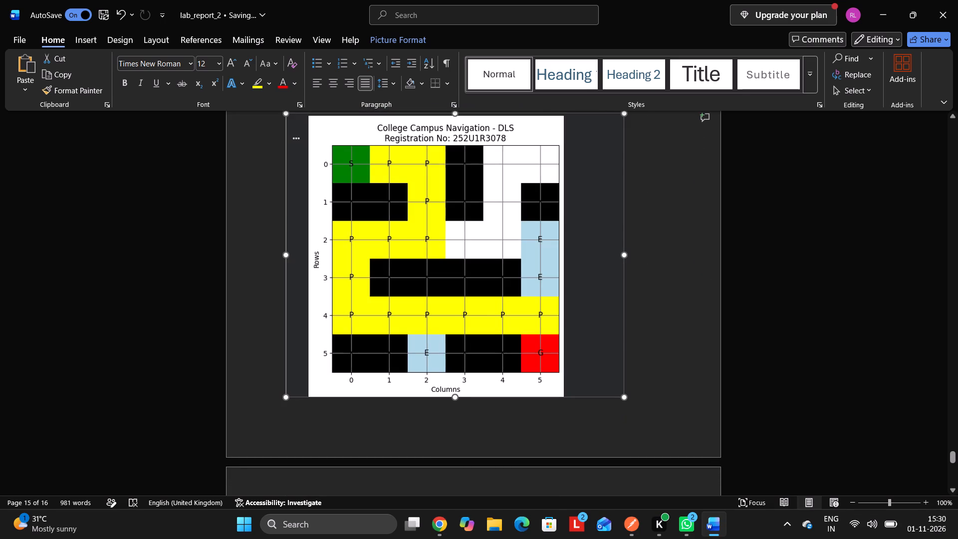
Shrink the College Campus Navigation - BFS plot slightly so its size matches the DLS plot below it.
scroll(640, 370, "up", 1)
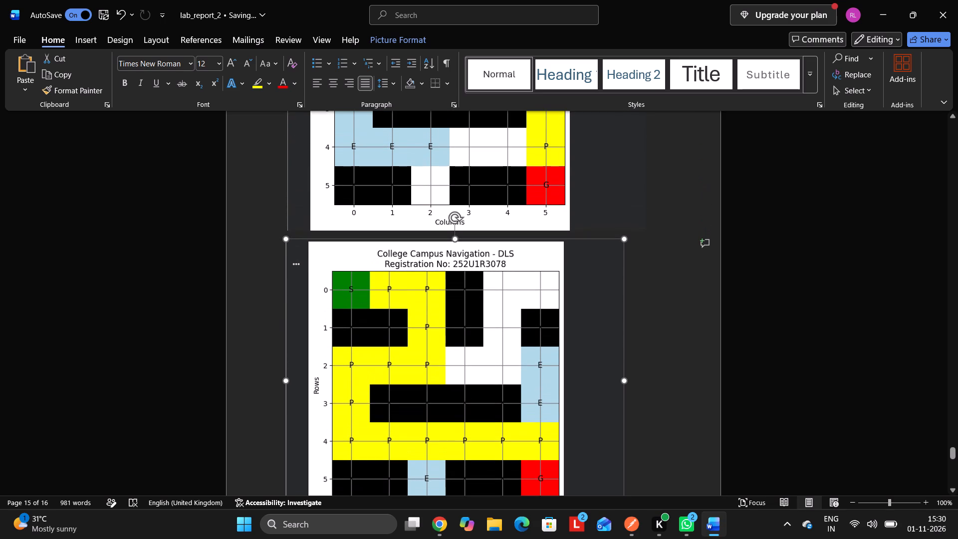
left_click(643, 230)
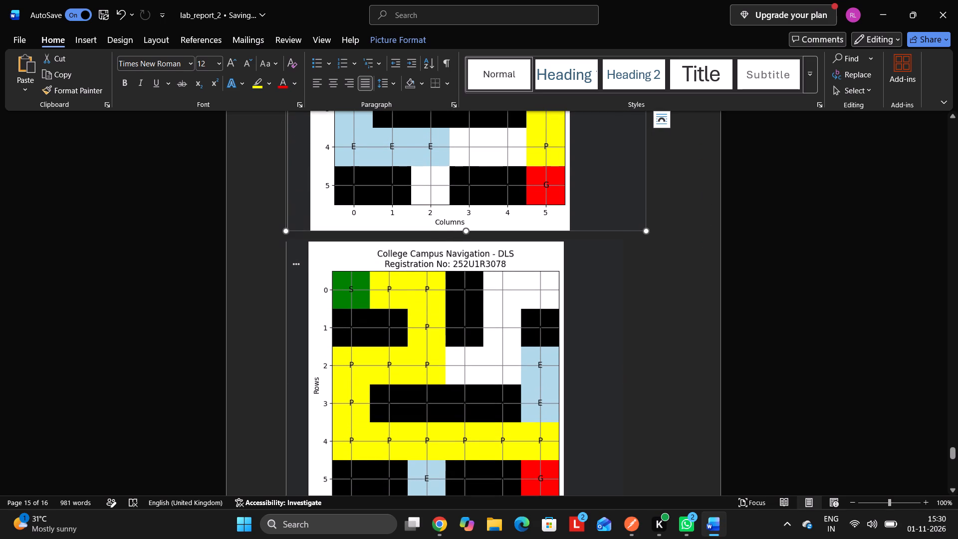
left_click_drag(643, 230, 632, 227)
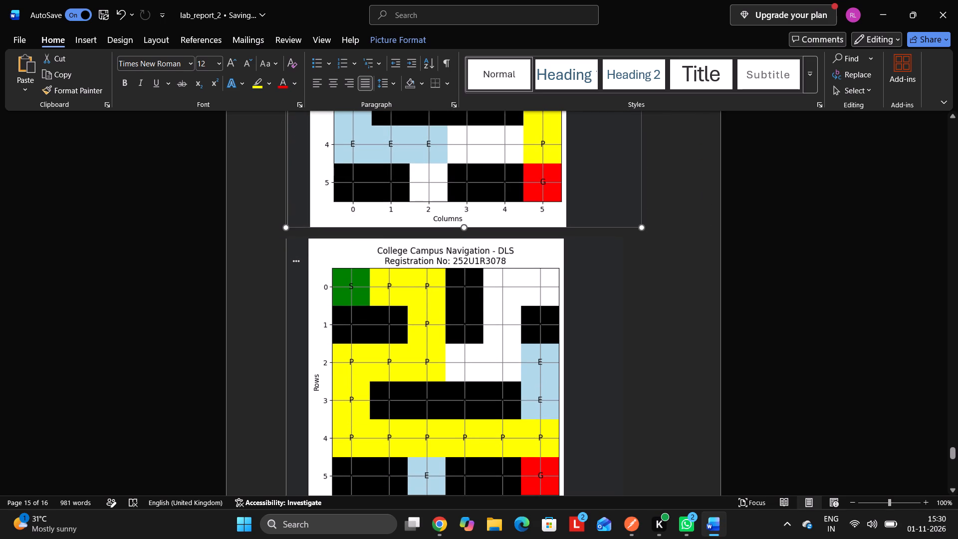
left_click_drag(632, 227, 621, 226)
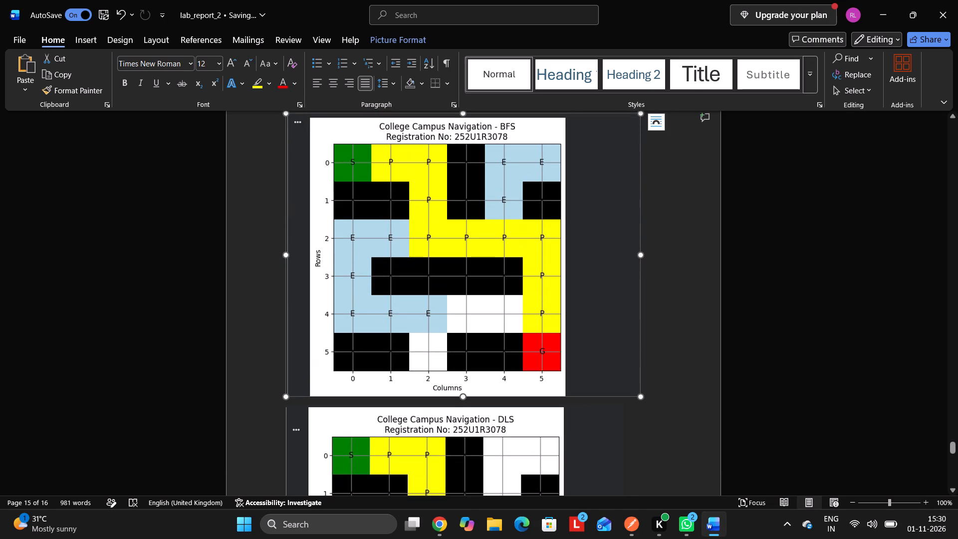
left_click_drag(641, 398, 632, 393)
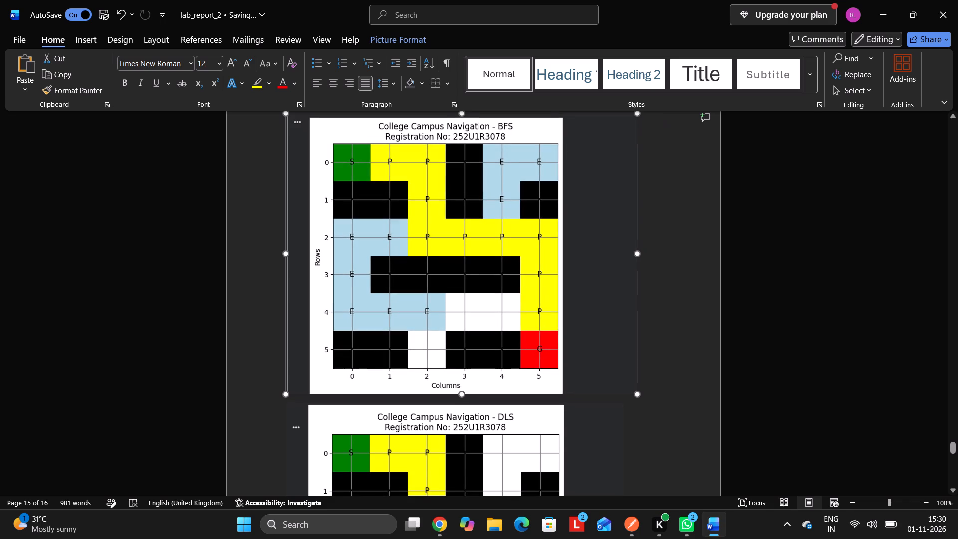
Enlarge the College Campus Navigation - BFS plot very slightly so its width matches the DLS plot beneath it.
left_click_drag(632, 393, 635, 395)
scroll(653, 420, "down", 1)
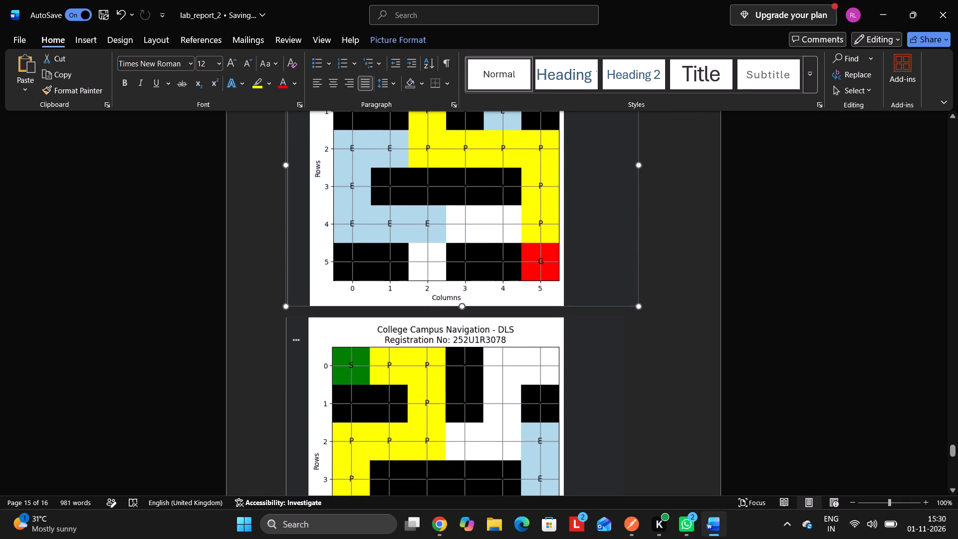
Review the report's layout from the cover and certificate pages through the opening code of Problem 1.
scroll(653, 420, "up", 16)
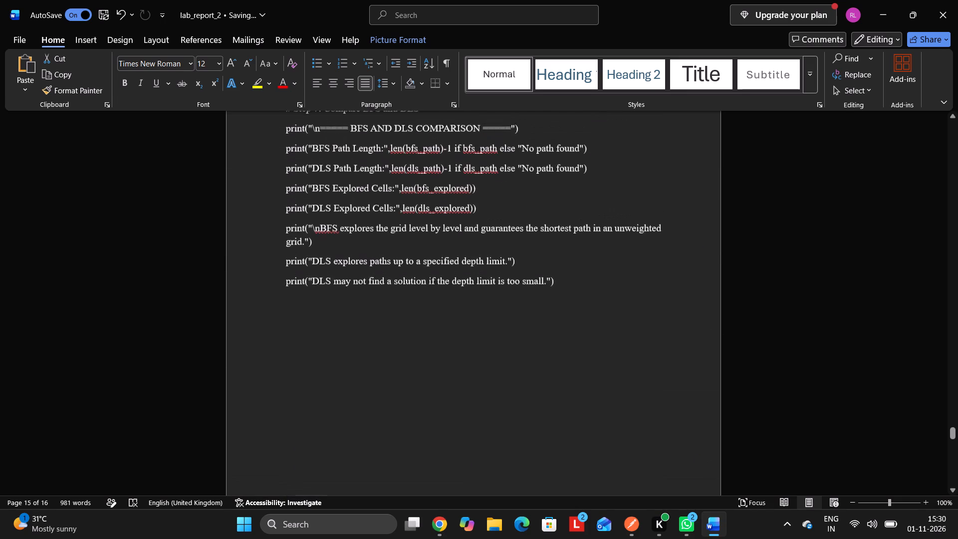
scroll(653, 420, "up", 20)
scroll(653, 420, "up", 3)
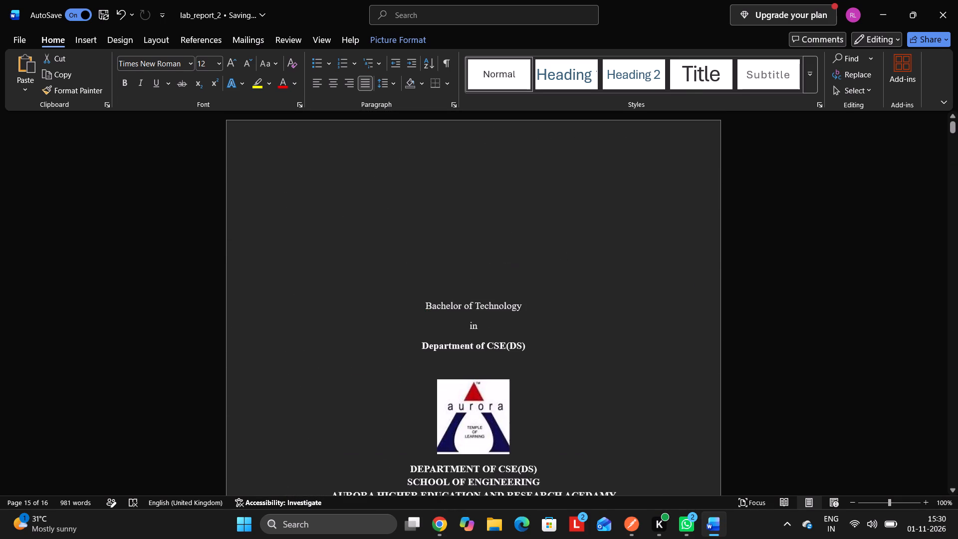
scroll(653, 420, "up", 1)
scroll(653, 420, "down", 4)
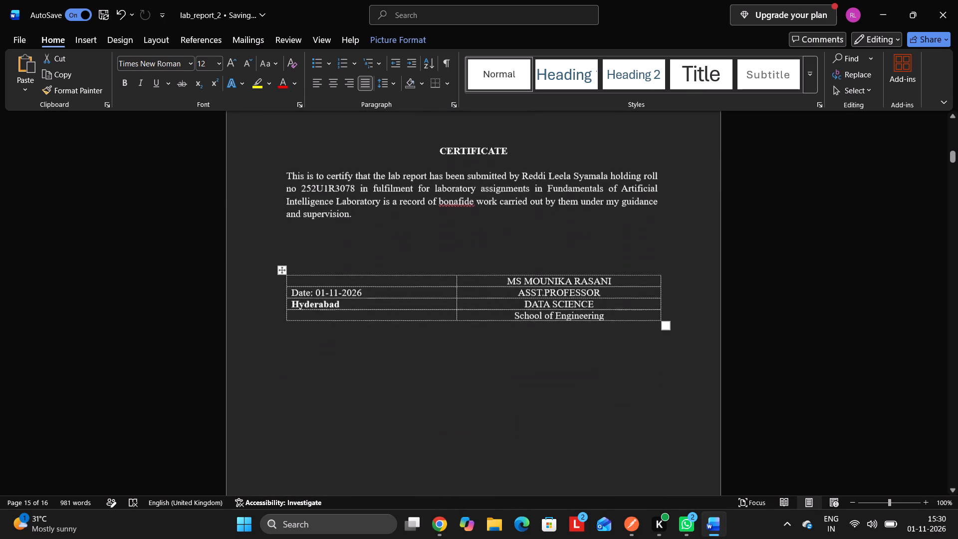
scroll(653, 420, "down", 2)
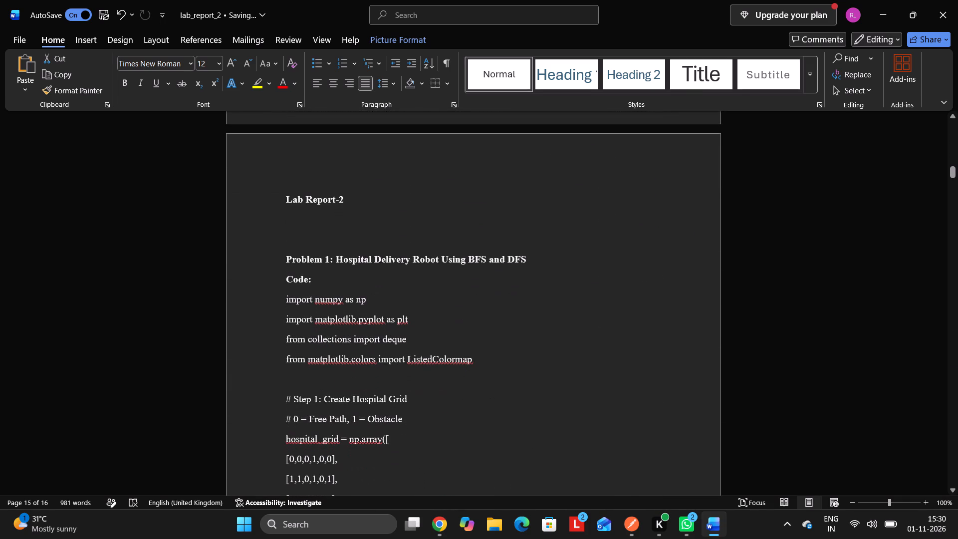
scroll(383, 231, "down", 3)
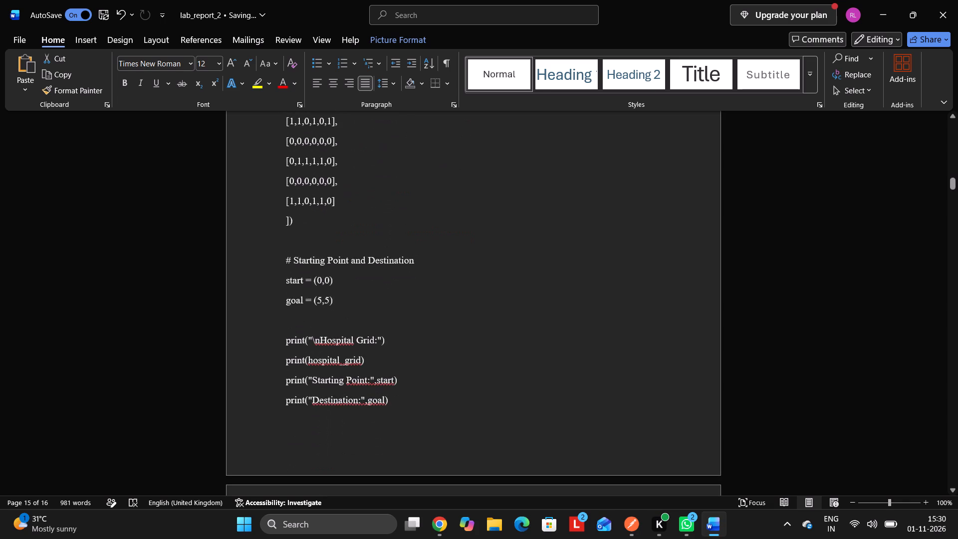
scroll(383, 231, "down", 1)
Delete the blank line above the "# Starting Point and Destination" comment in the Problem 1 code.
scroll(383, 231, "up", 1)
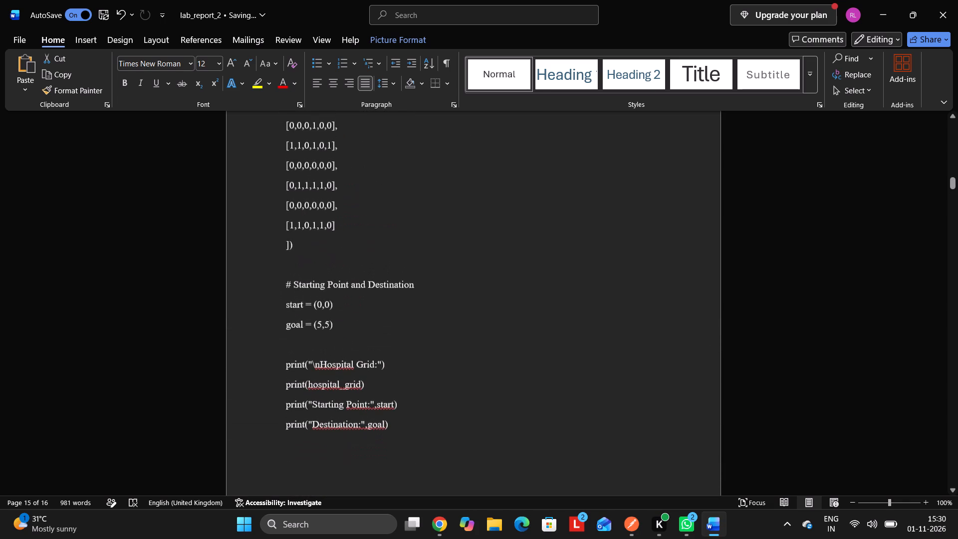
scroll(383, 231, "up", 2)
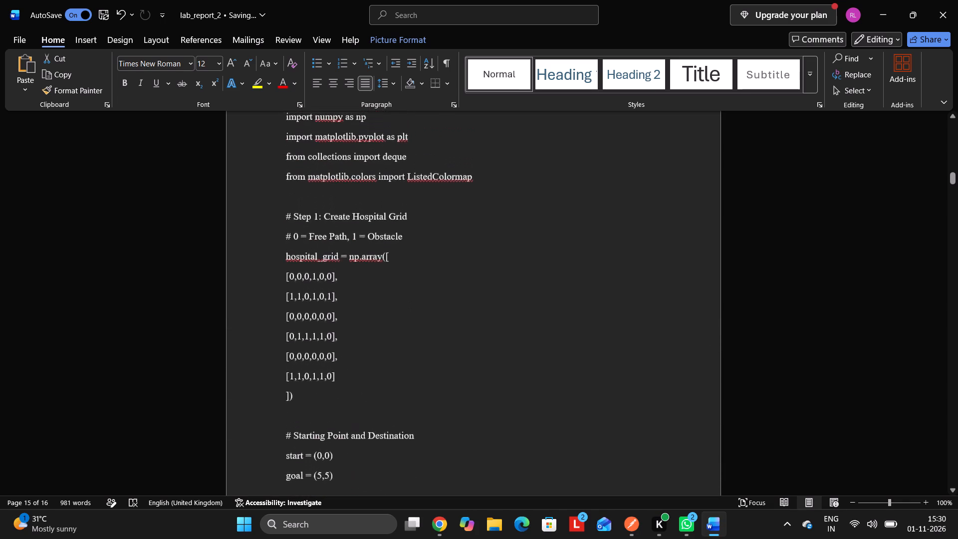
scroll(383, 231, "up", 1)
scroll(383, 231, "down", 1)
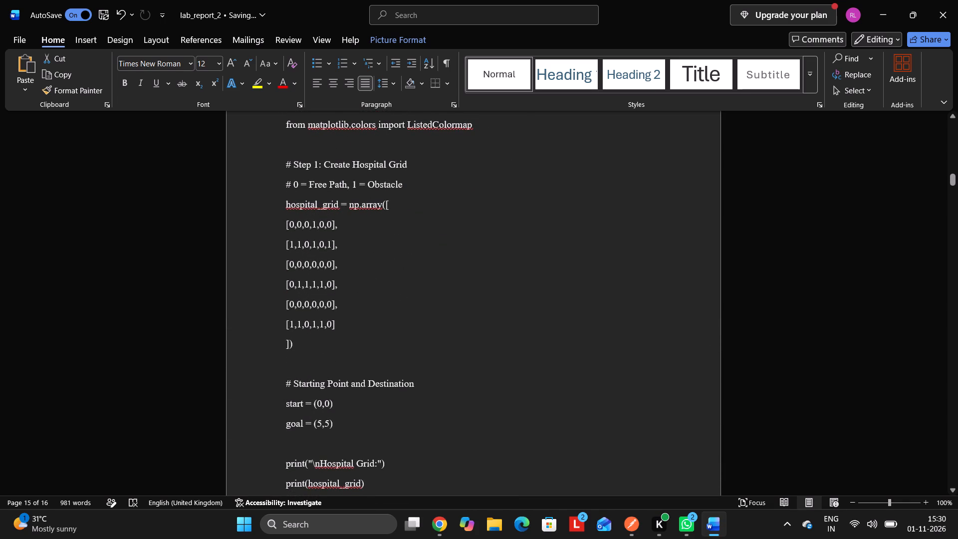
left_click(291, 367)
key("BackSpace")
Open the lab_report_1_FAI Word document from the Fundamentals of Artificial Intelligence folder in File Explorer.
scroll(291, 367, "up", 1)
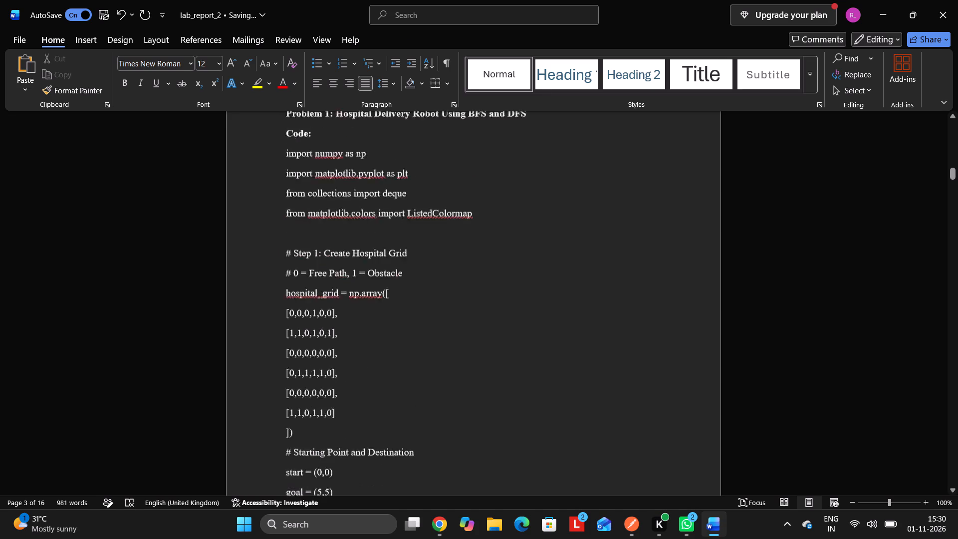
scroll(291, 367, "up", 1)
left_click(284, 287)
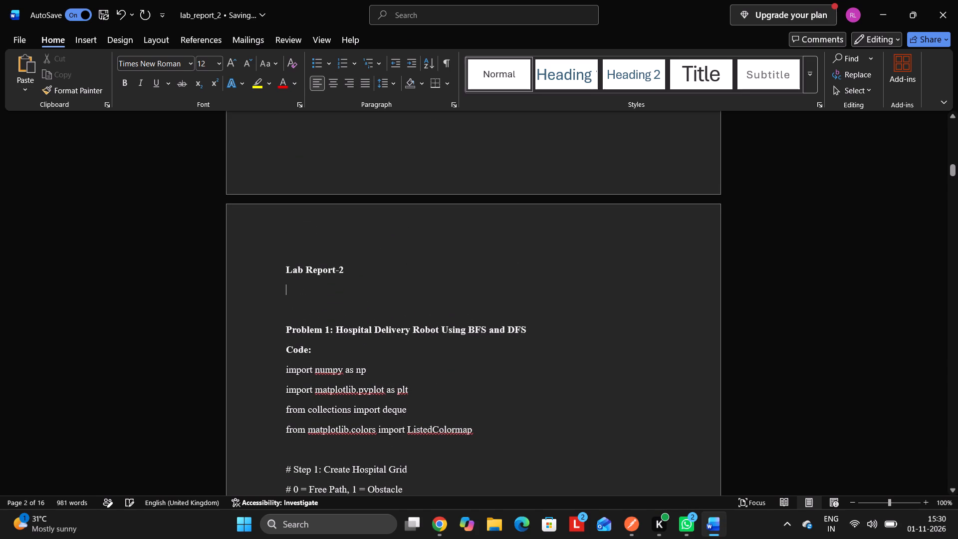
left_click(496, 520)
scroll(287, 212, "down", 1)
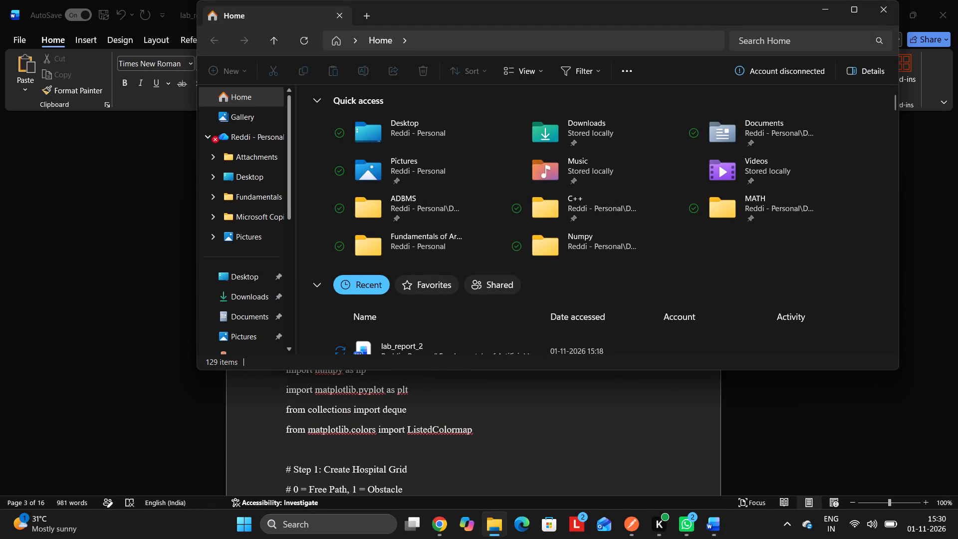
scroll(262, 249, "down", 2)
left_click(266, 290)
scroll(266, 290, "down", 1)
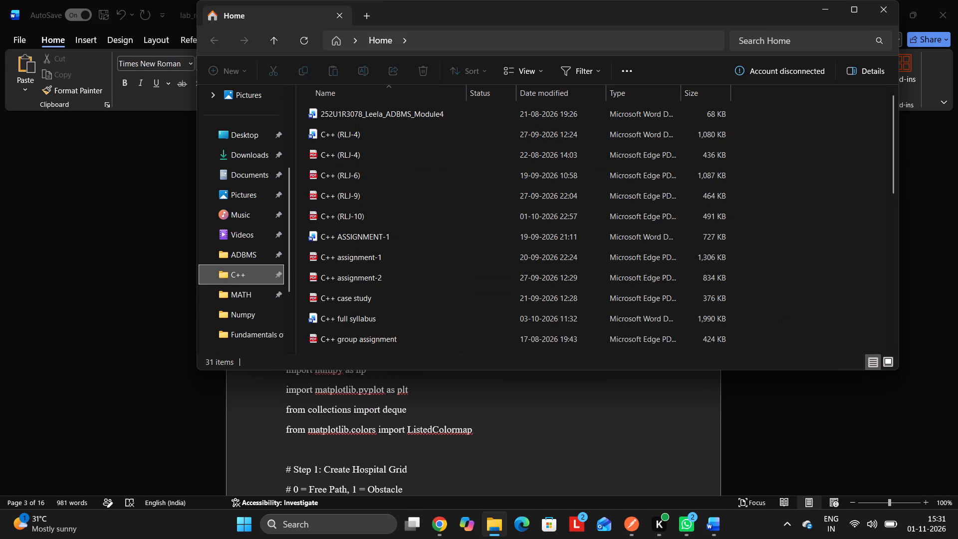
scroll(266, 290, "down", 1)
left_click(268, 337)
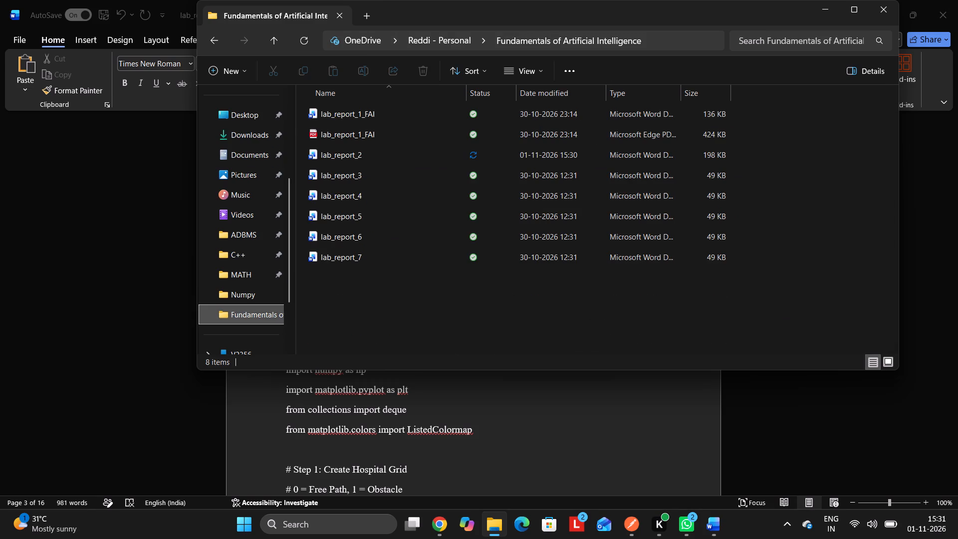
double_click(353, 110)
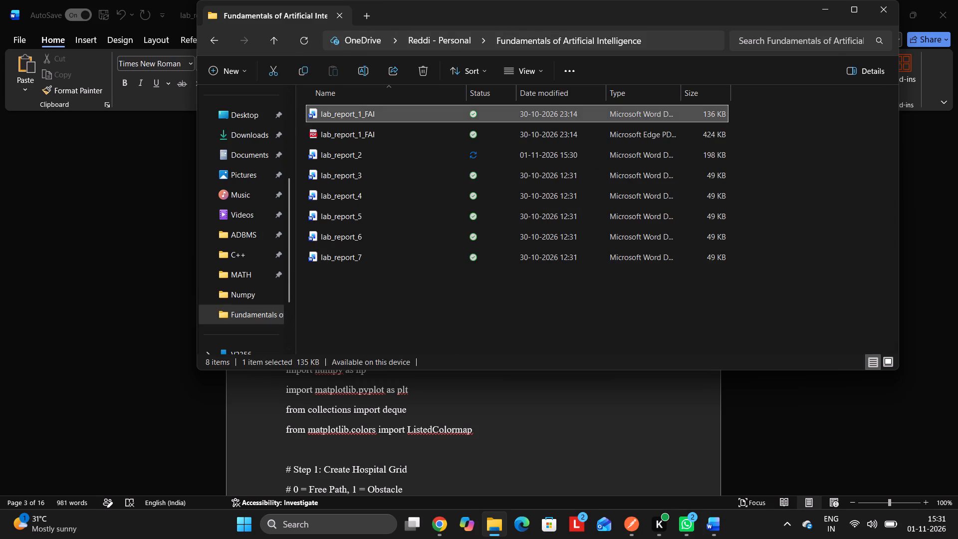
Copy the student details block, from Student Name to Lab Report Number, beneath the LAB REPORT – 1 title.
scroll(368, 249, "down", 7)
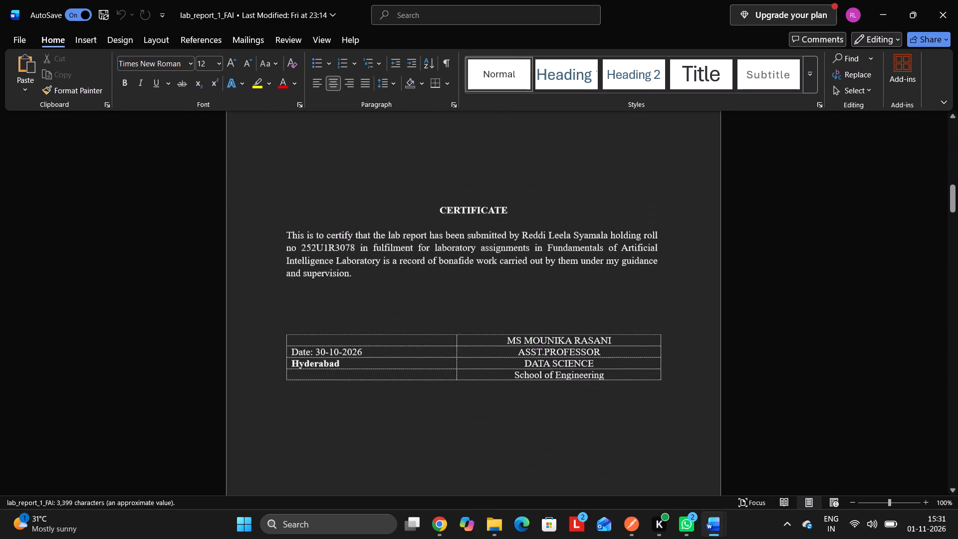
scroll(368, 249, "down", 2)
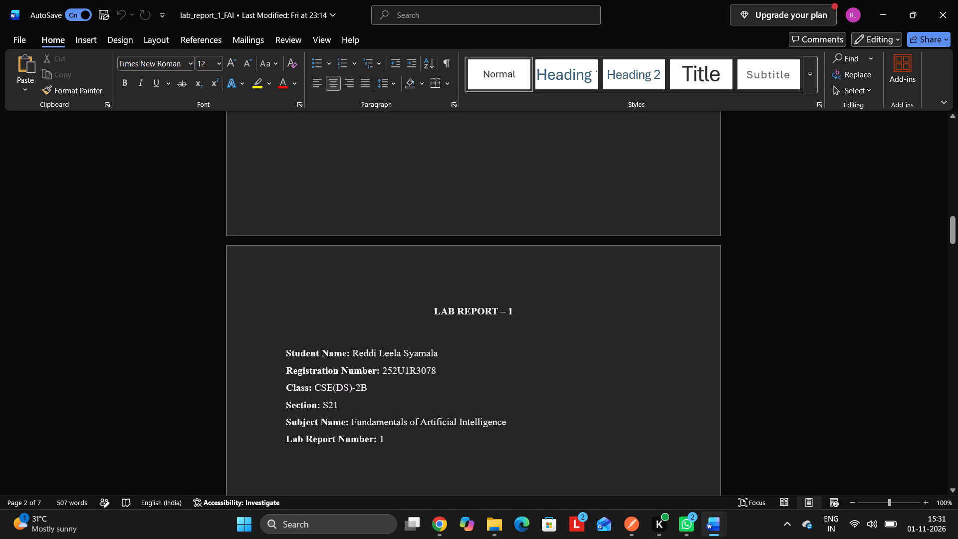
left_click_drag(392, 440, 298, 375)
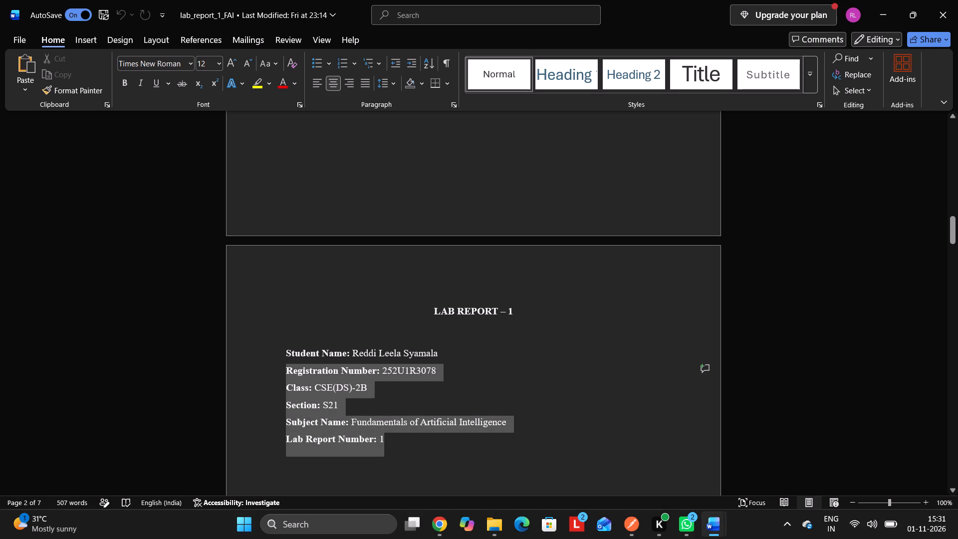
left_click_drag(298, 375, 290, 356)
key("ctrl+c")
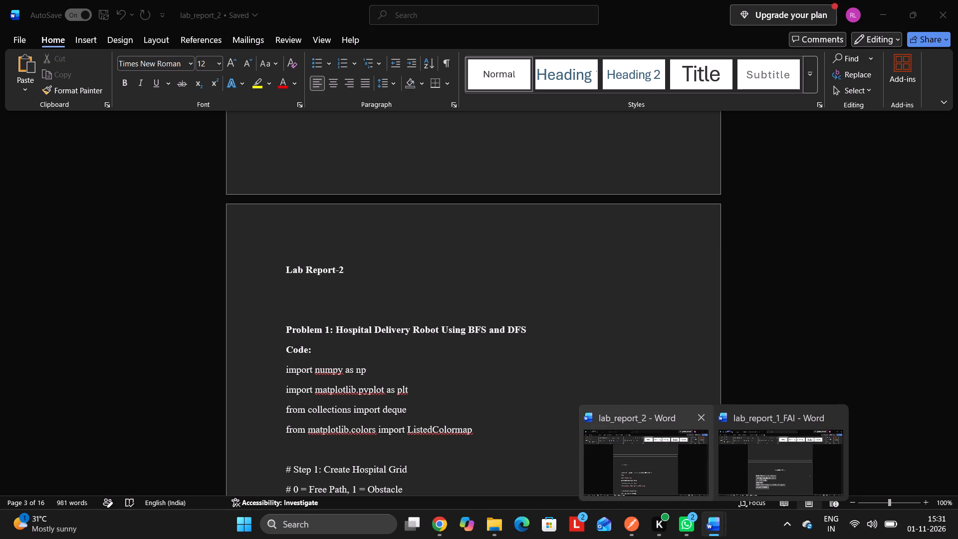
Switch to lab_report_2 and replace the Lab Report-2 heading above Problem 1 with the copied student details block.
left_click(678, 479)
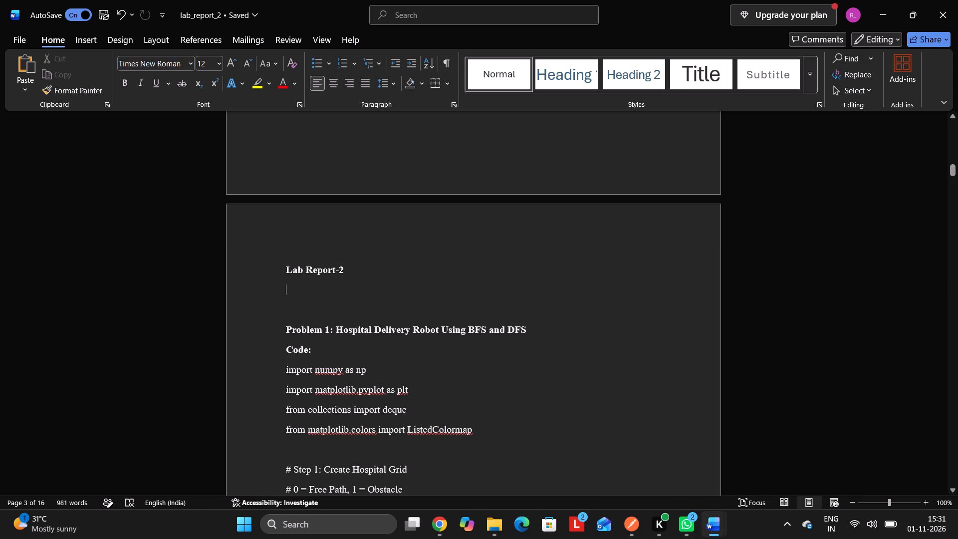
left_click_drag(344, 269, 295, 274)
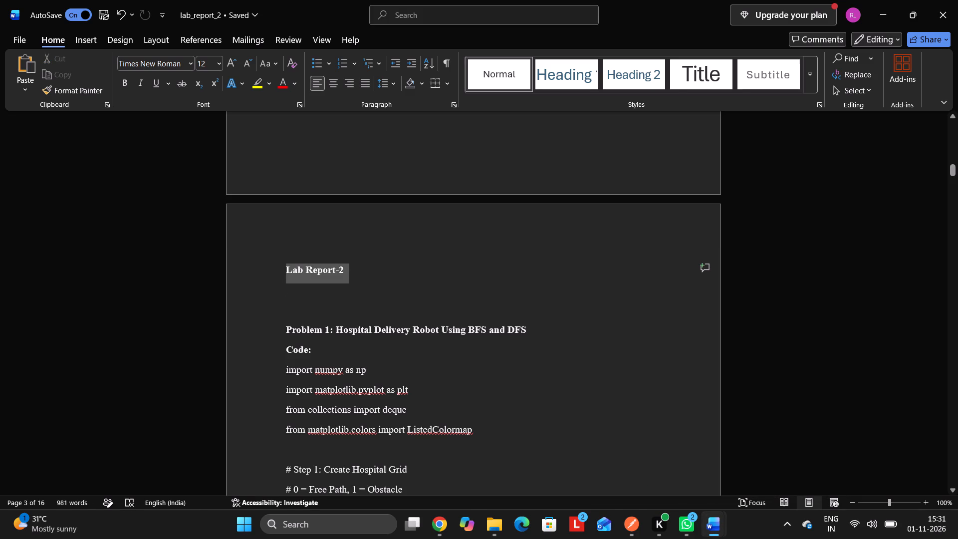
left_click_drag(295, 274, 292, 273)
key("BackSpace")
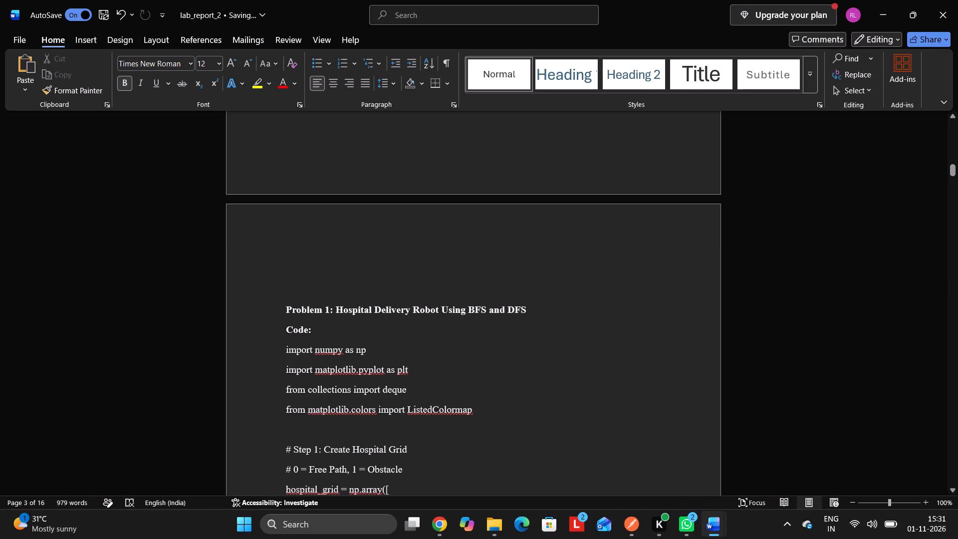
key("ctrl+v")
left_click(445, 251)
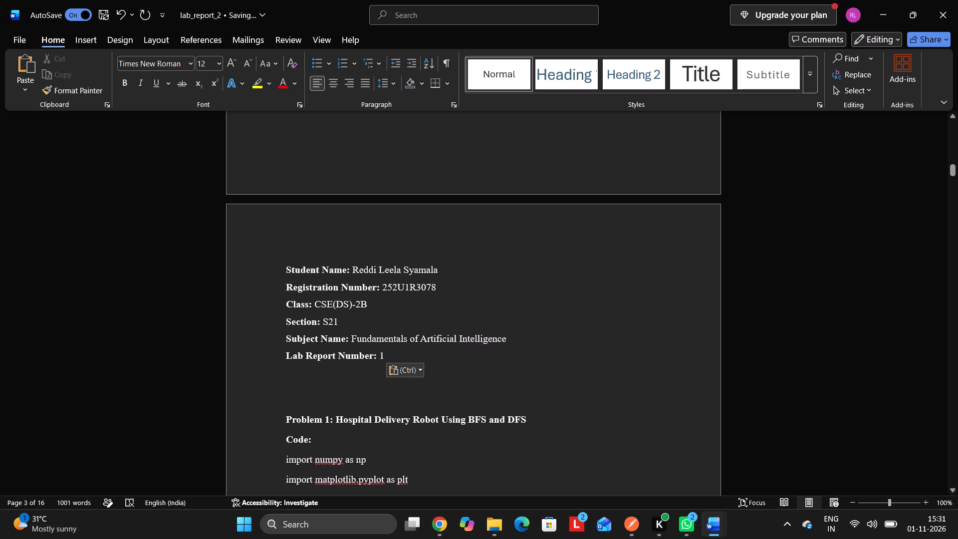
Add a centred "Lab Report-2" title on its own line above the student details.
left_click(286, 269)
key("BackSpace")
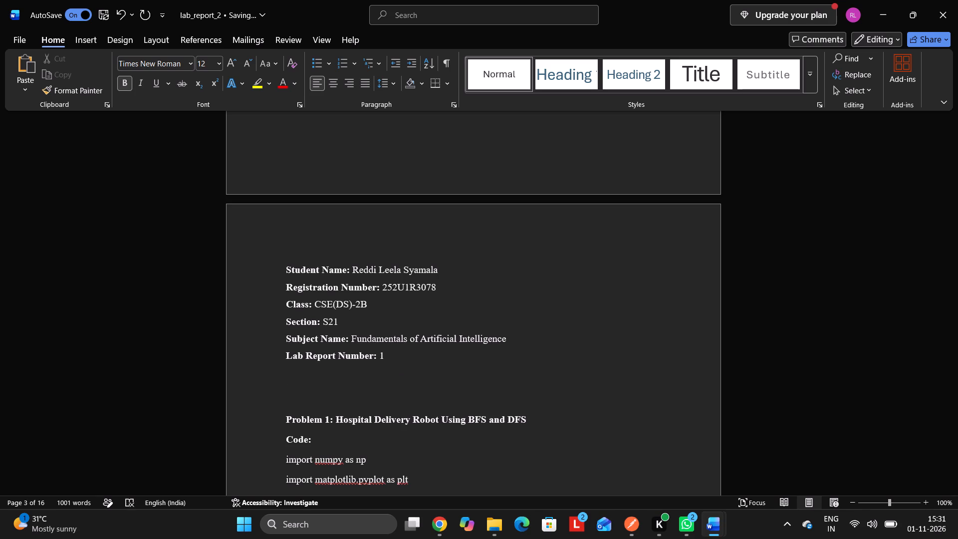
key("Return")
key("Return")
left_click(452, 261)
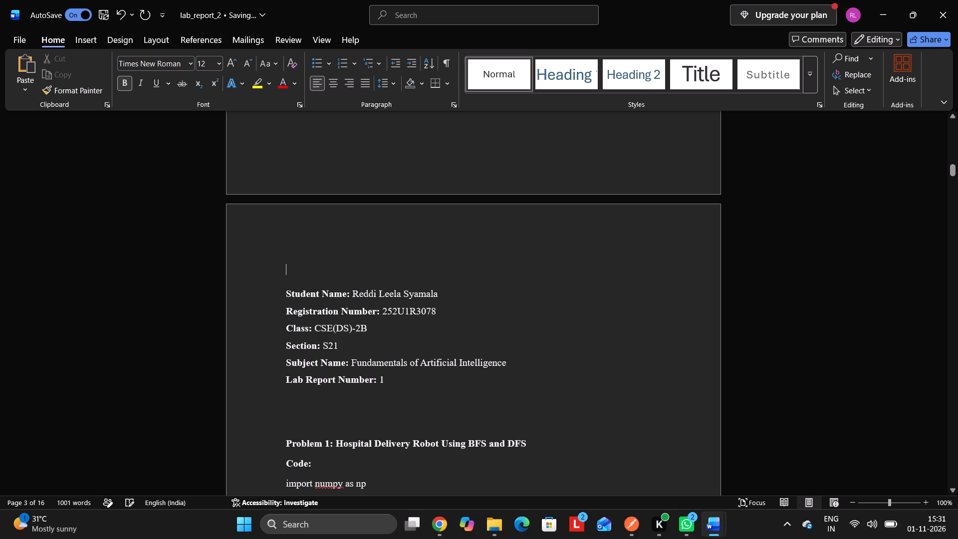
type("Lab Report")
type("-2")
left_click_drag(346, 267, 287, 269)
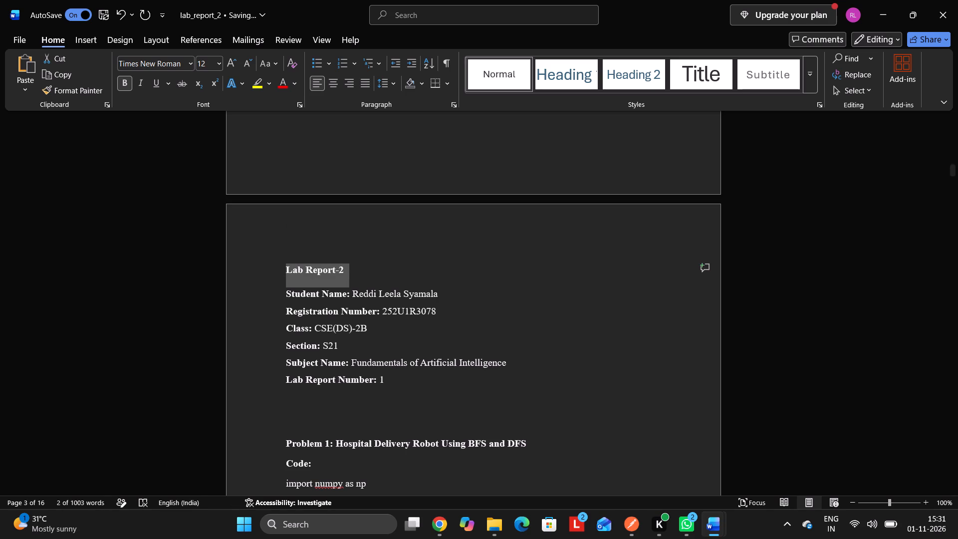
left_click(335, 82)
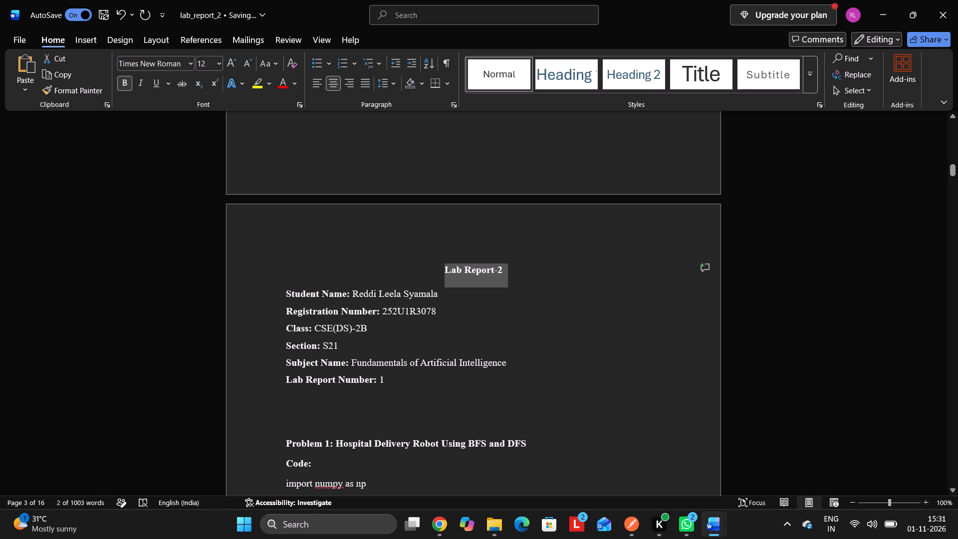
Set the Lab Report Number in the student details to 2.
left_click(394, 391)
key("BackSpace")
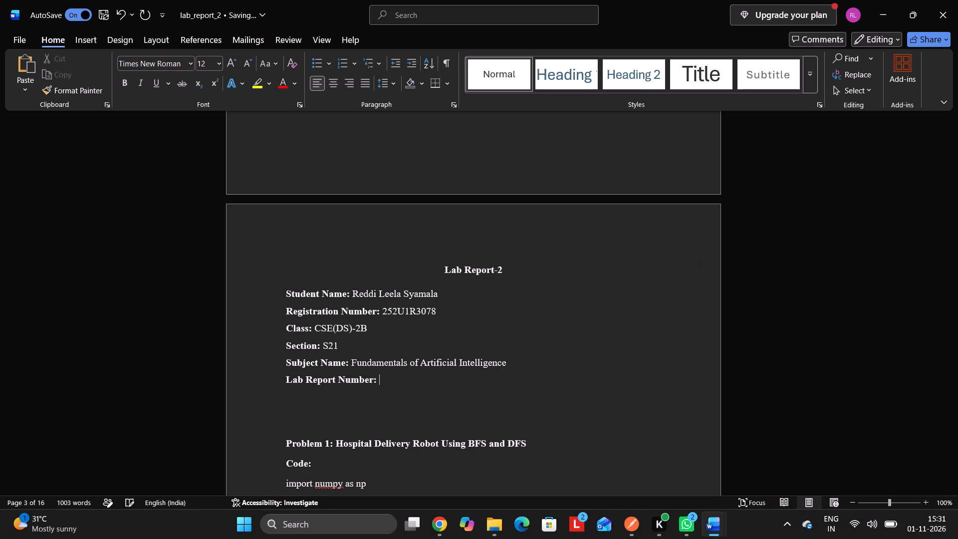
key("2")
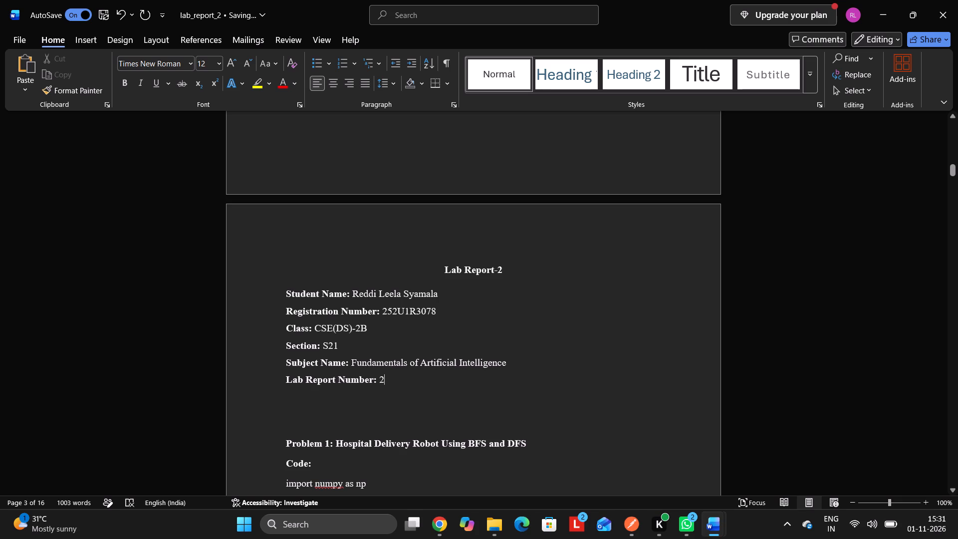
Delete one blank line between the student details and the Problem 1: Hospital Delivery Robot heading.
left_click(297, 421)
key("BackSpace")
Review the whole report, from the Problem 1 code and output plots back through the cover, certificate and student details pages.
scroll(297, 421, "down", 1)
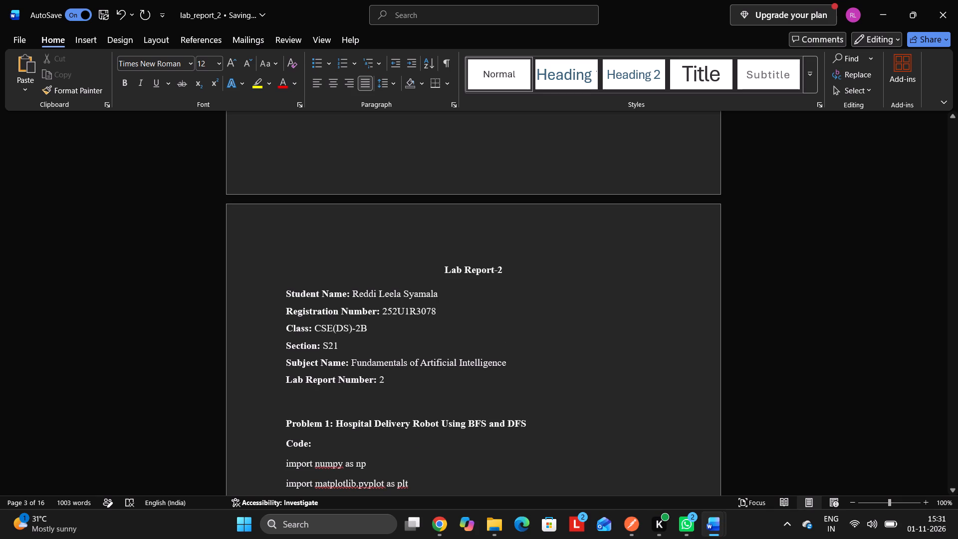
scroll(297, 421, "down", 3)
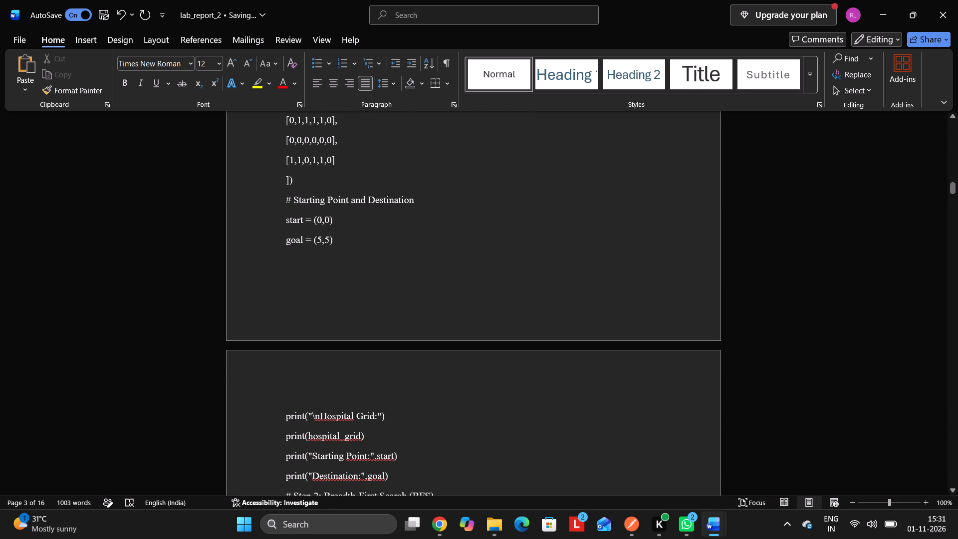
scroll(281, 338, "down", 6)
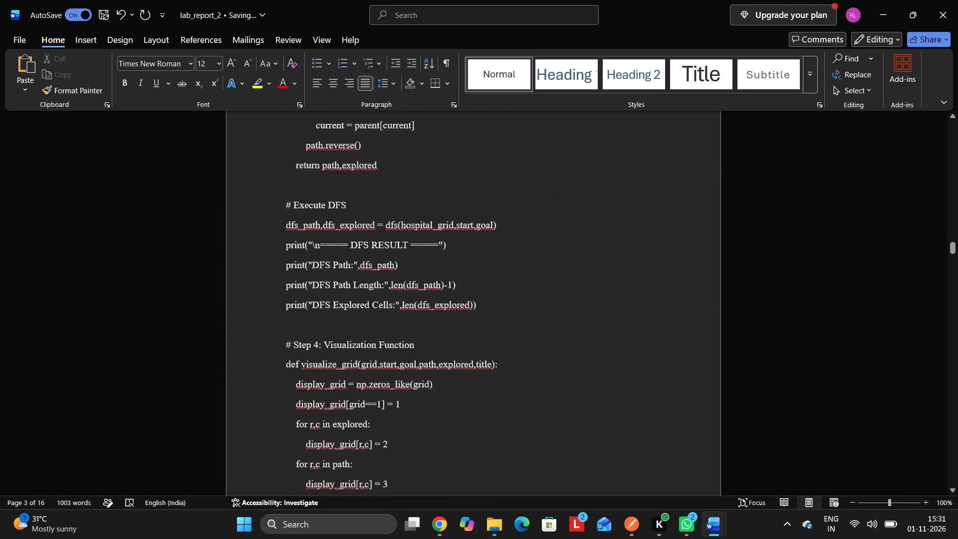
scroll(281, 338, "down", 6)
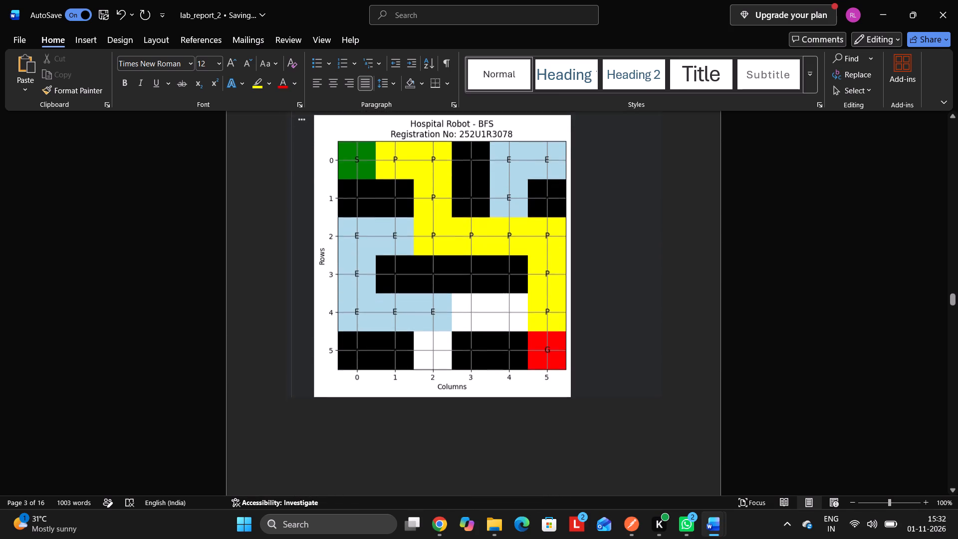
scroll(281, 338, "down", 4)
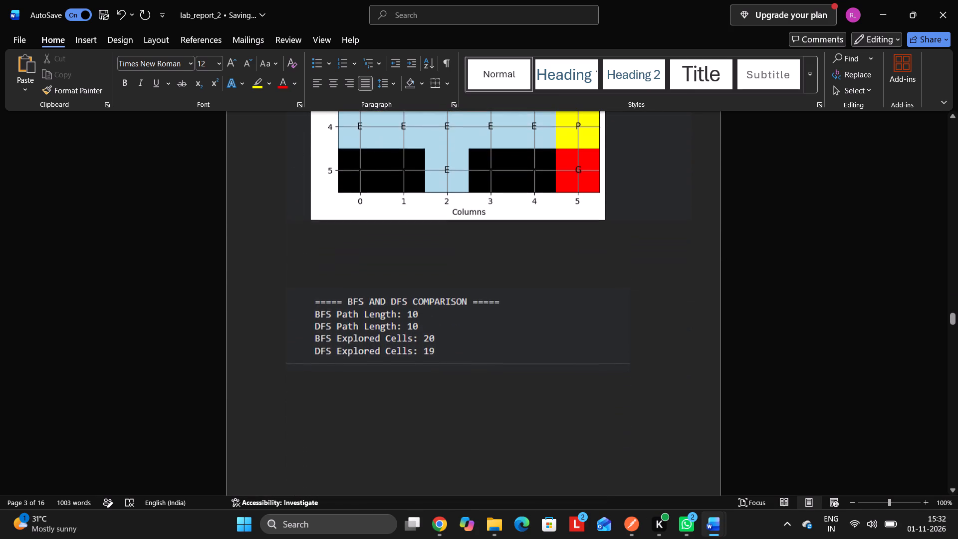
scroll(281, 338, "down", 9)
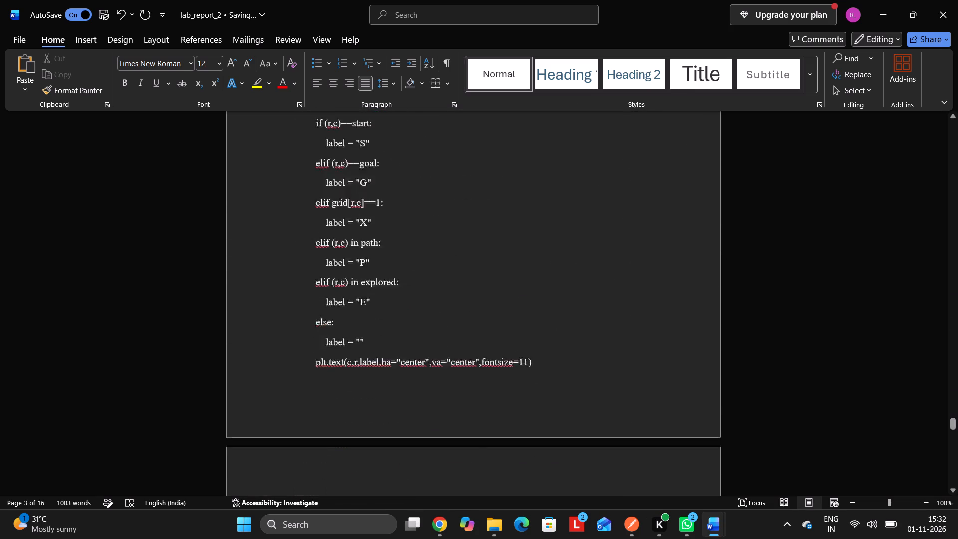
scroll(281, 338, "down", 5)
scroll(281, 338, "up", 13)
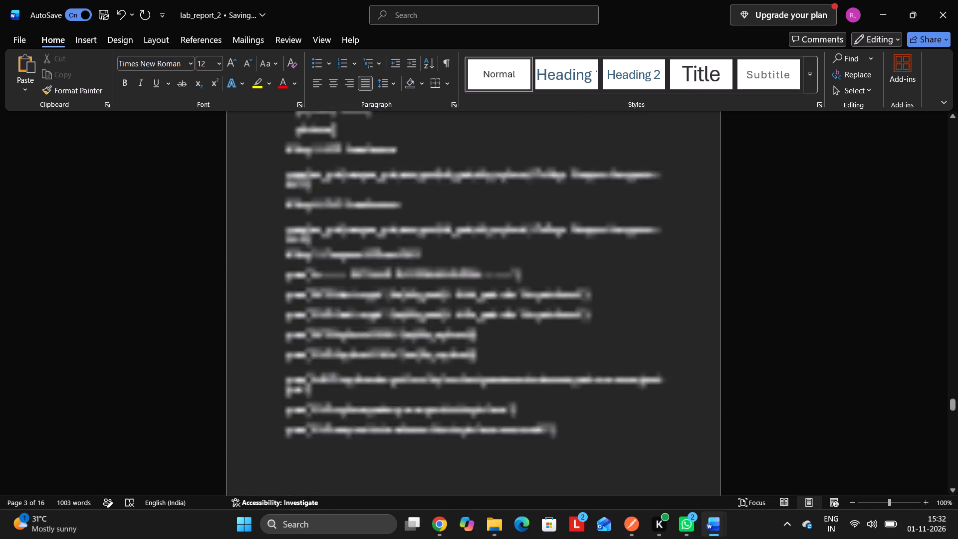
scroll(281, 338, "up", 10)
scroll(281, 338, "down", 1)
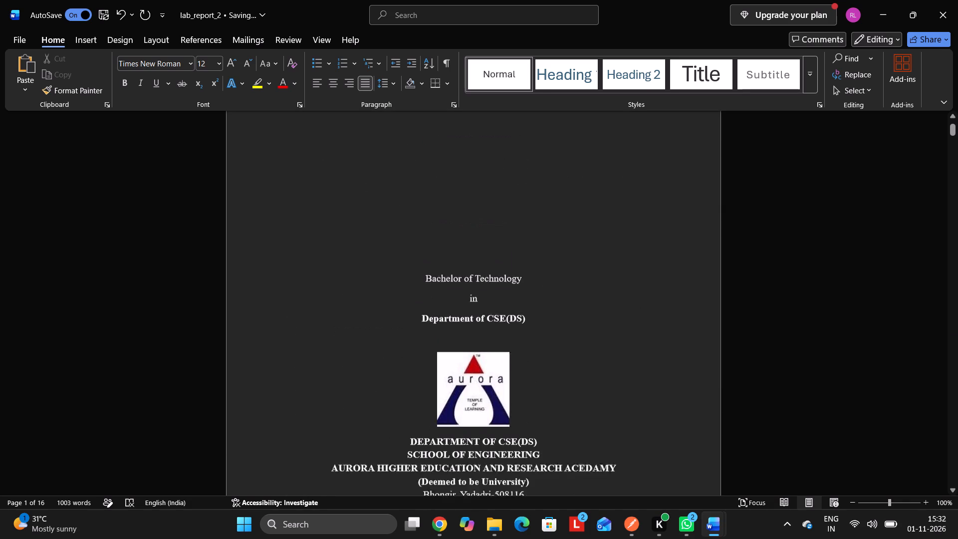
scroll(281, 338, "down", 5)
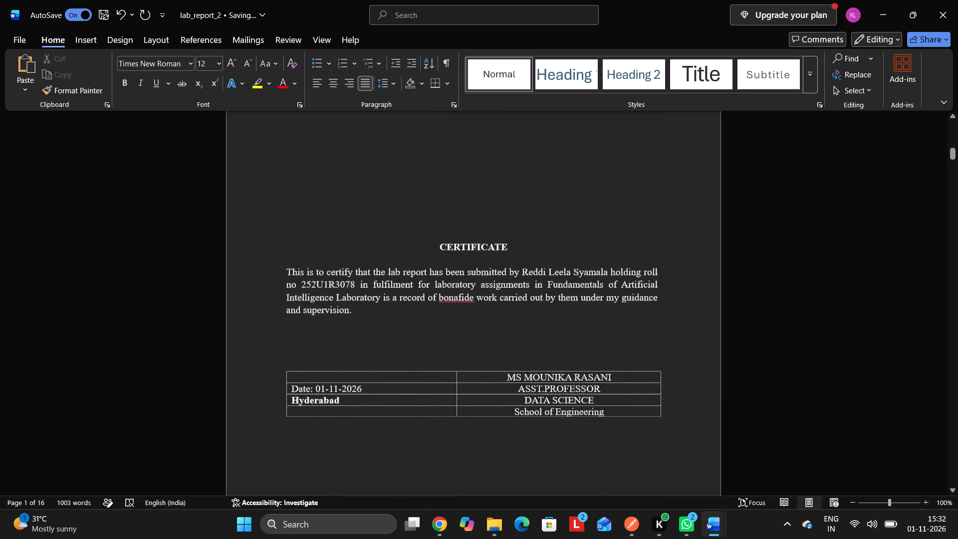
scroll(281, 338, "down", 4)
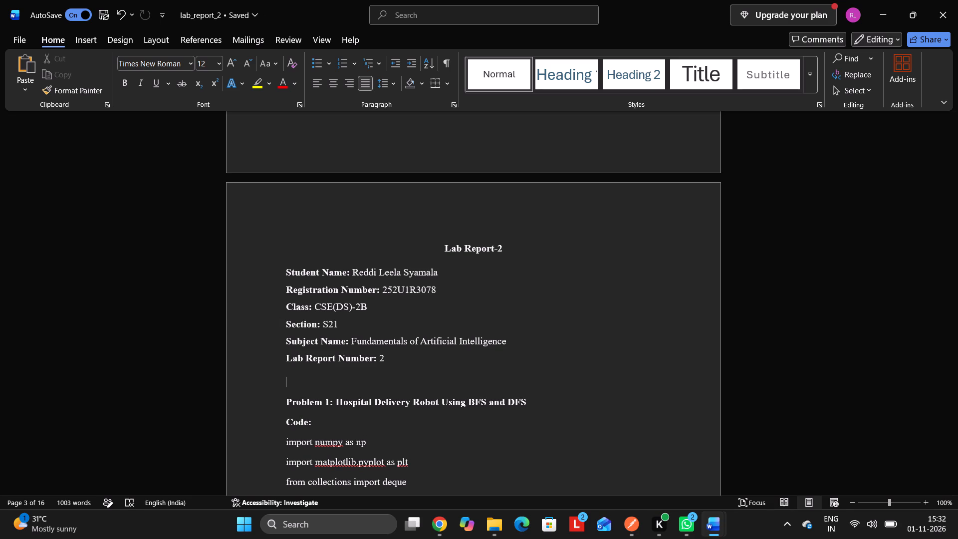
Rename the document file as lab_report_2_FAI, keeping it in the Fundamentals of Artificial Intelligence folder.
left_click(203, 13)
left_click(168, 66)
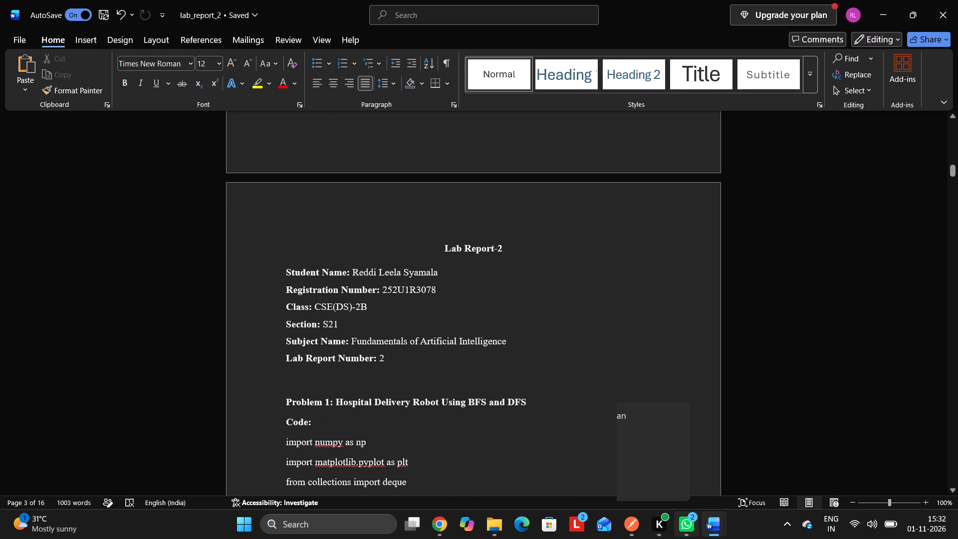
left_click(205, 8)
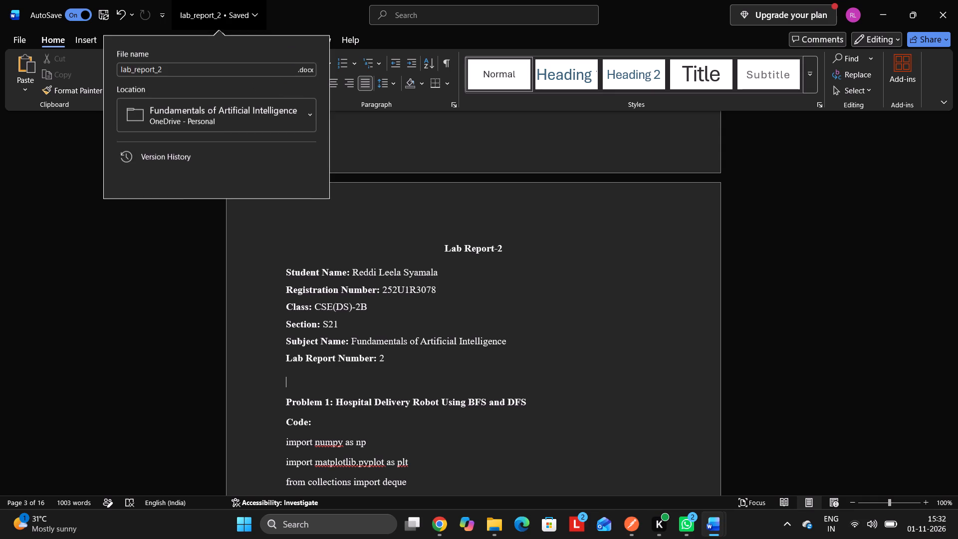
left_click(171, 71)
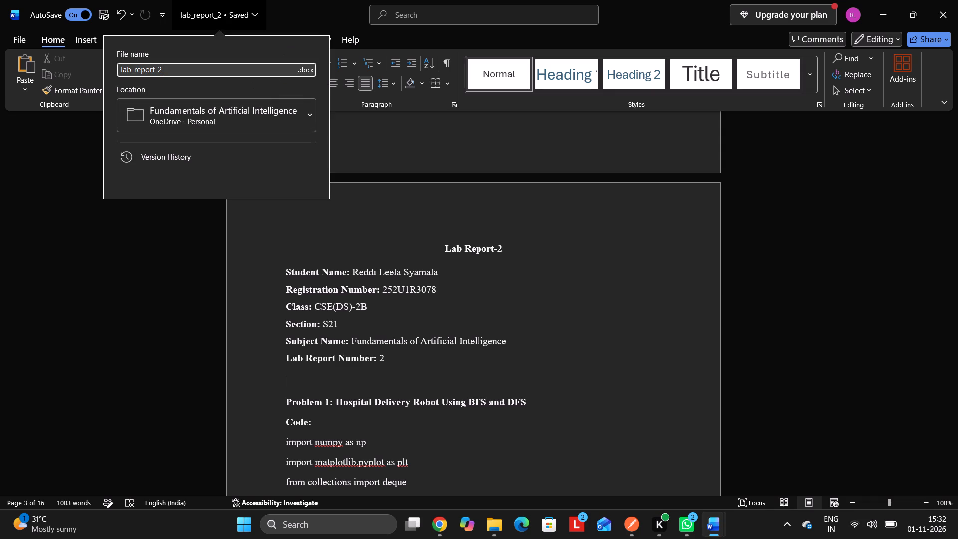
key("shift+underscore")
type("FAI")
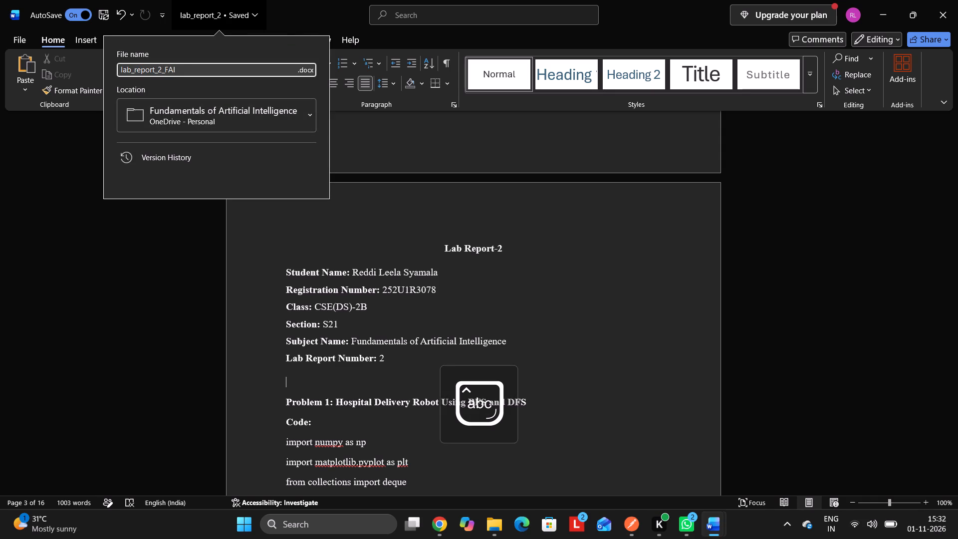
left_click(161, 218)
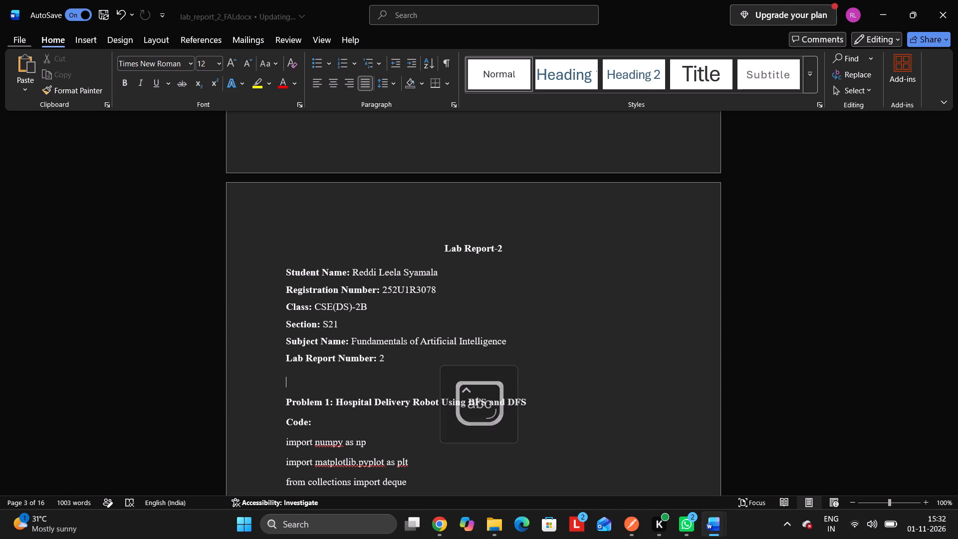
Copy the document's file name lab_report_2_FAI.
left_click(195, 13)
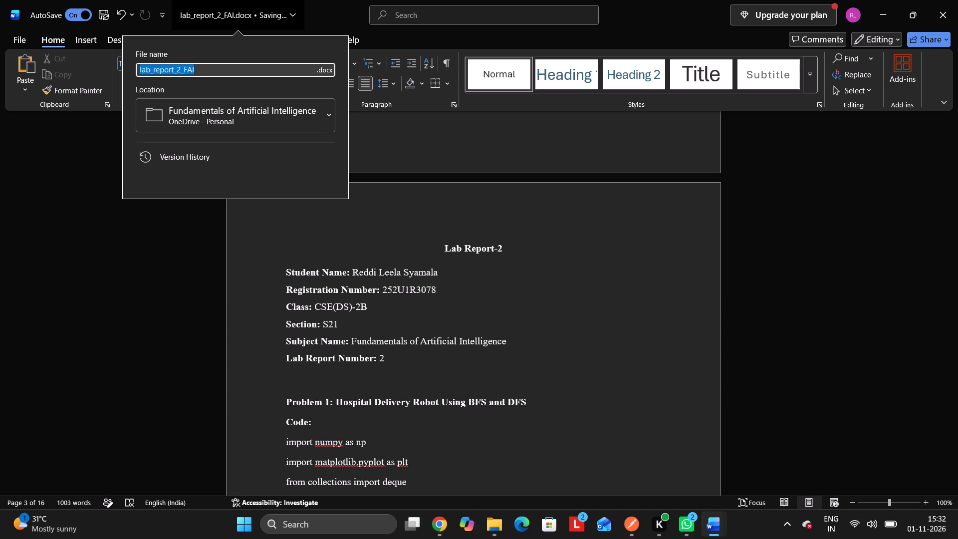
key("ctrl+c")
left_click(132, 289)
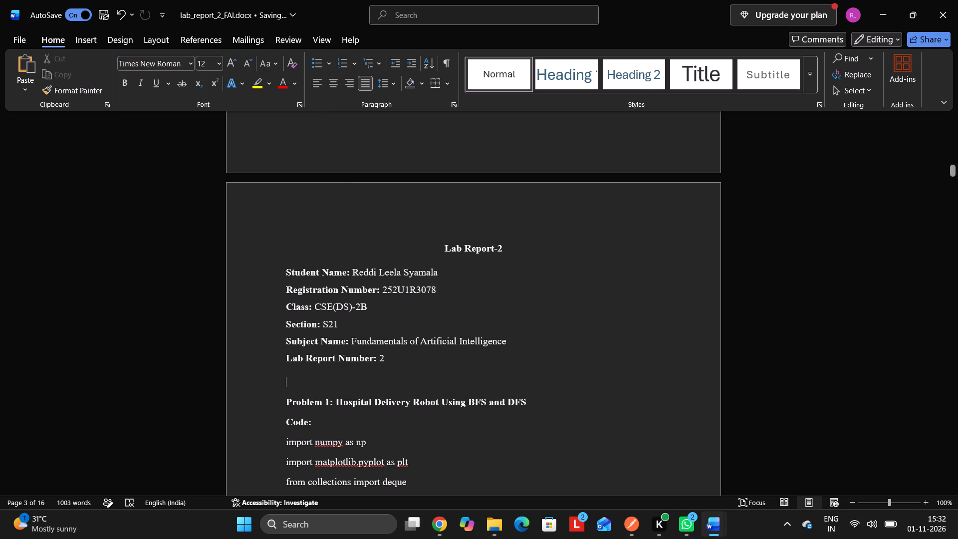
Check the front pages before the Lab Report-2 title, including the certificate page.
scroll(426, 255, "up", 1)
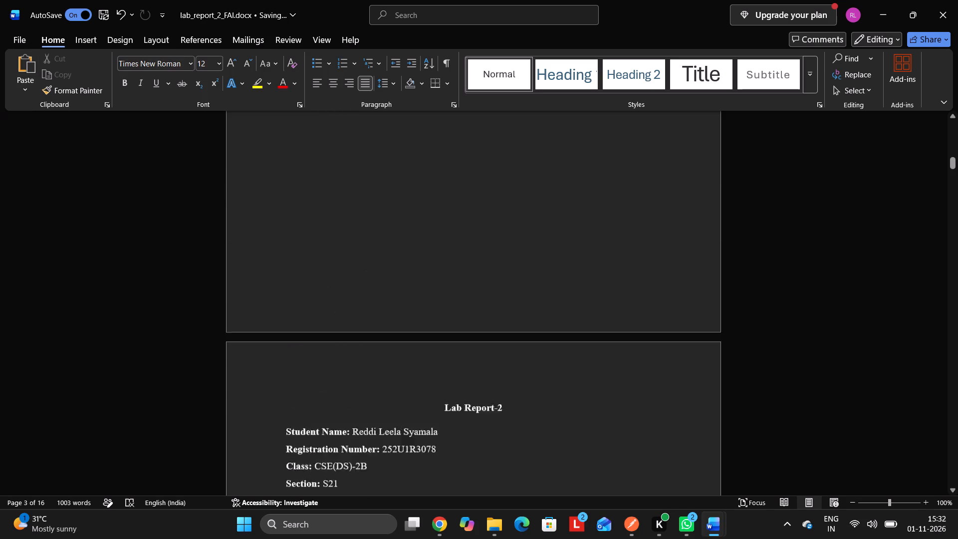
scroll(426, 255, "up", 1)
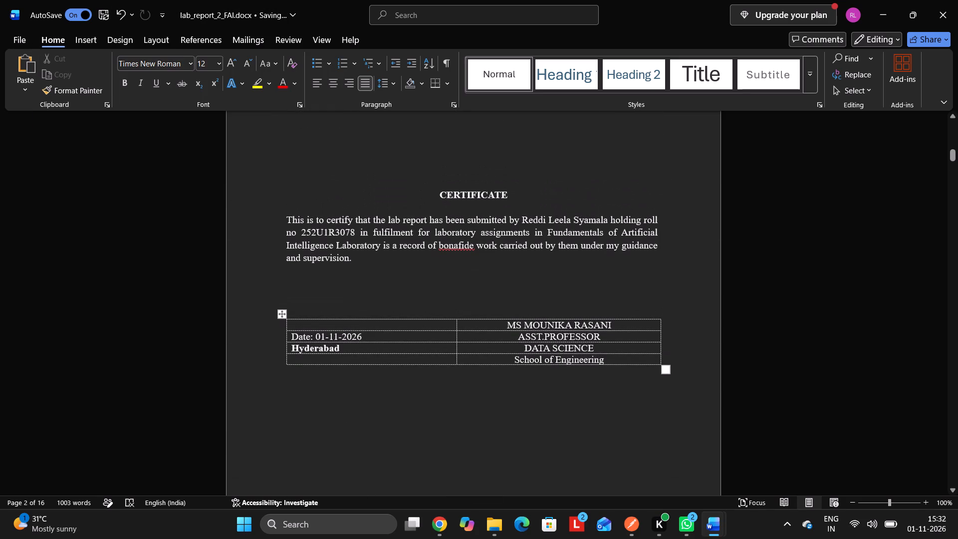
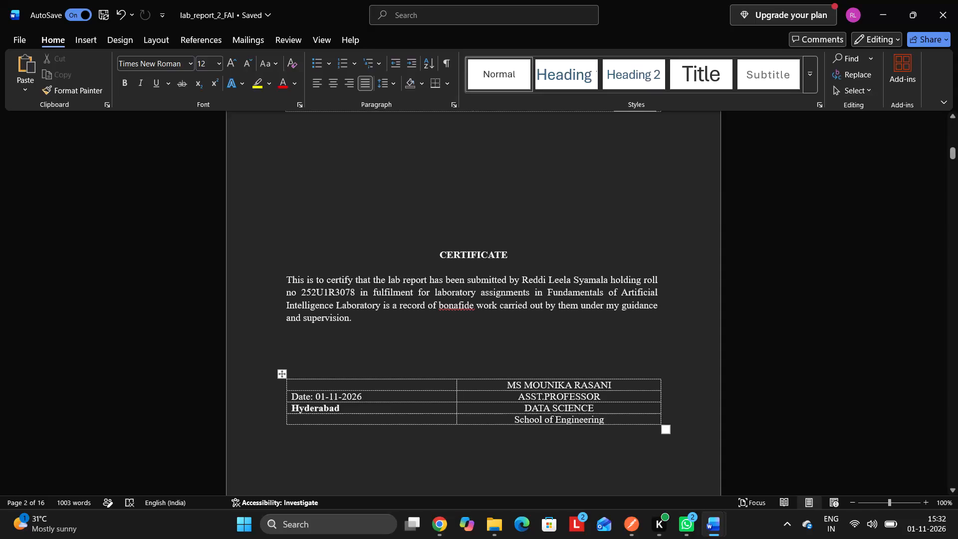
Check the certificate page and the print preview of the whole report, from the cover through to the Problem 2 output plots.
scroll(426, 255, "up", 1)
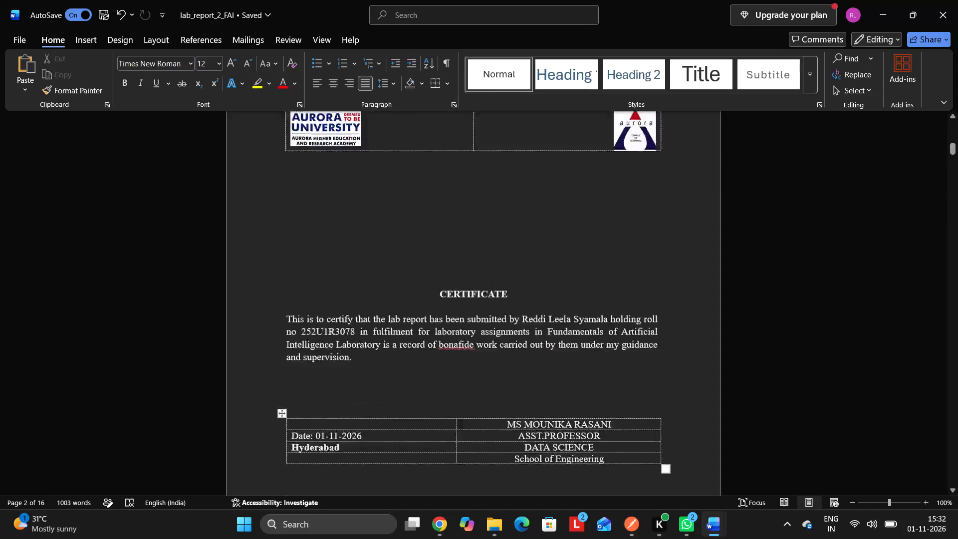
scroll(426, 255, "up", 2)
scroll(426, 255, "down", 1)
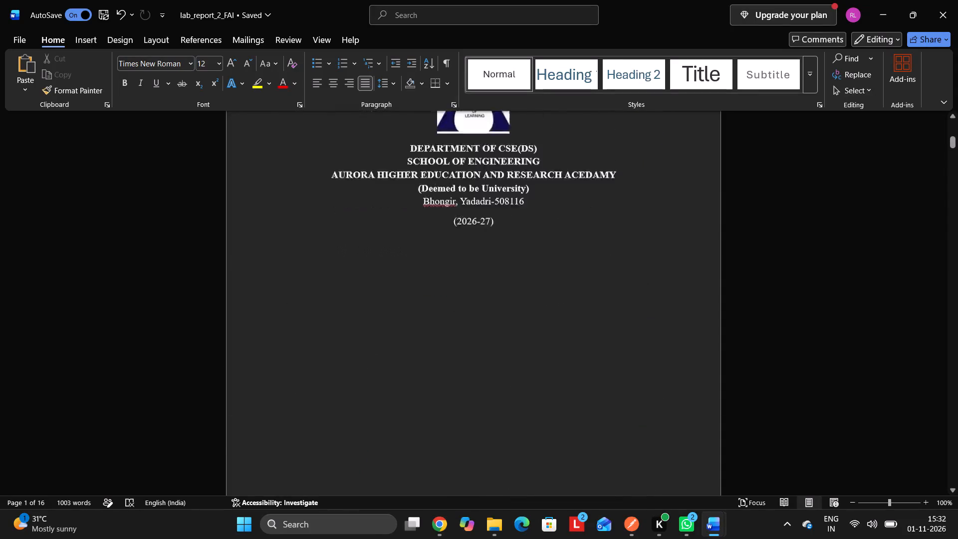
scroll(426, 255, "down", 3)
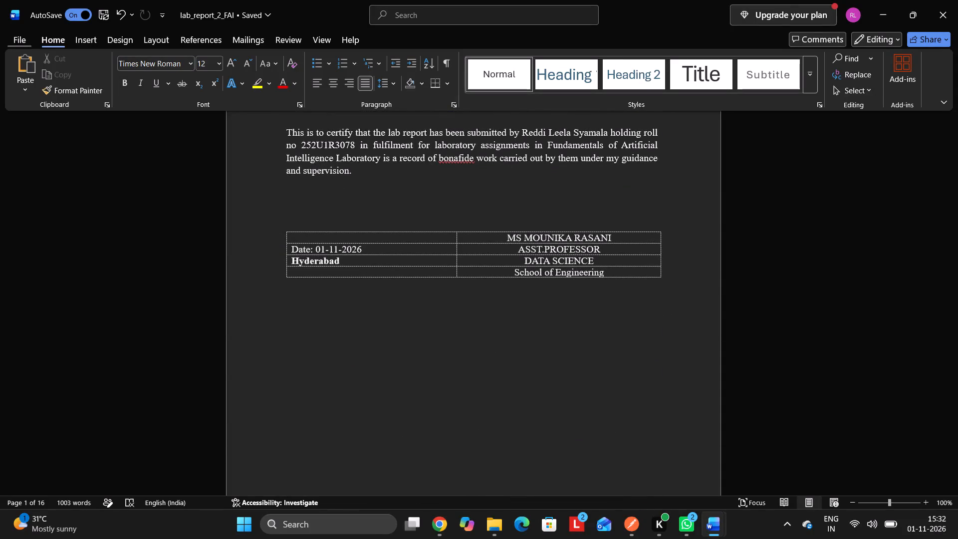
left_click(11, 41)
double_click(83, 208)
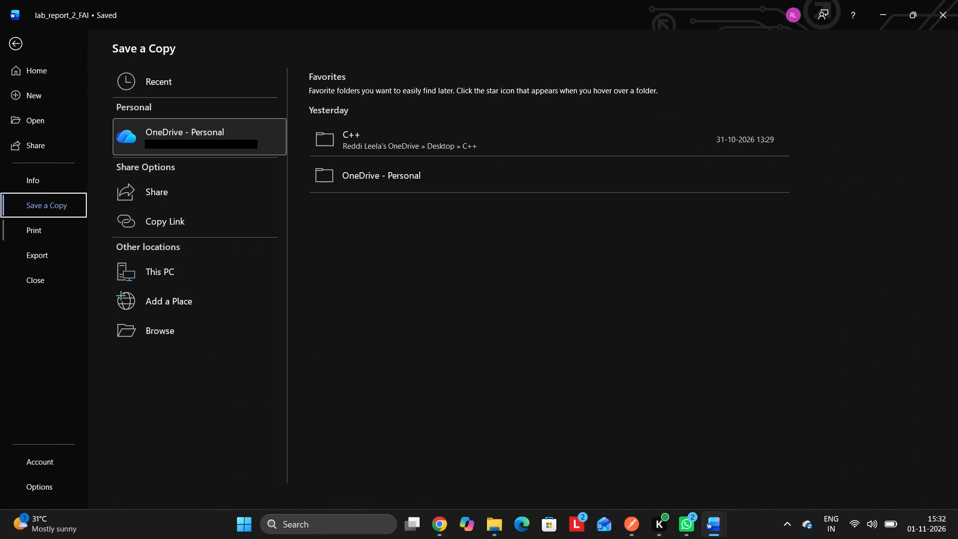
left_click(32, 231)
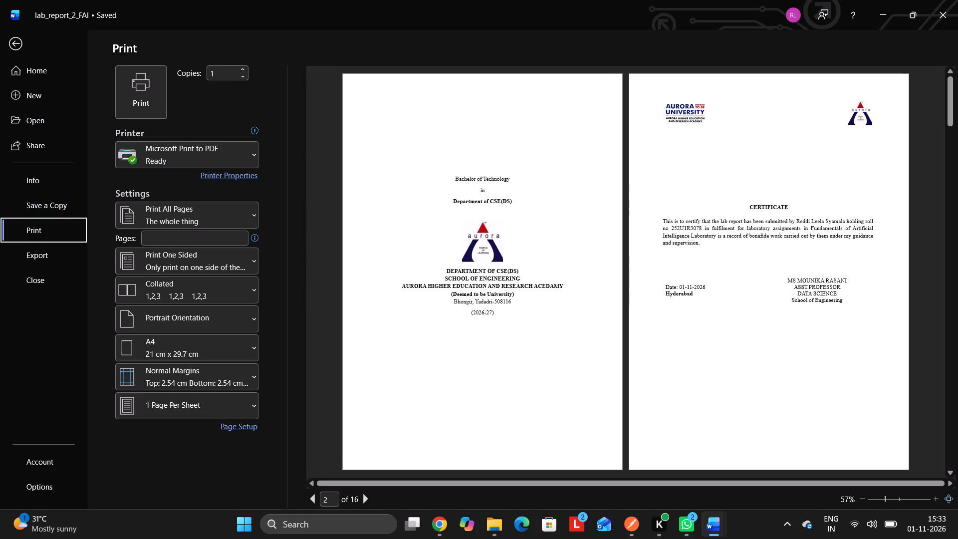
scroll(410, 189, "down", 1)
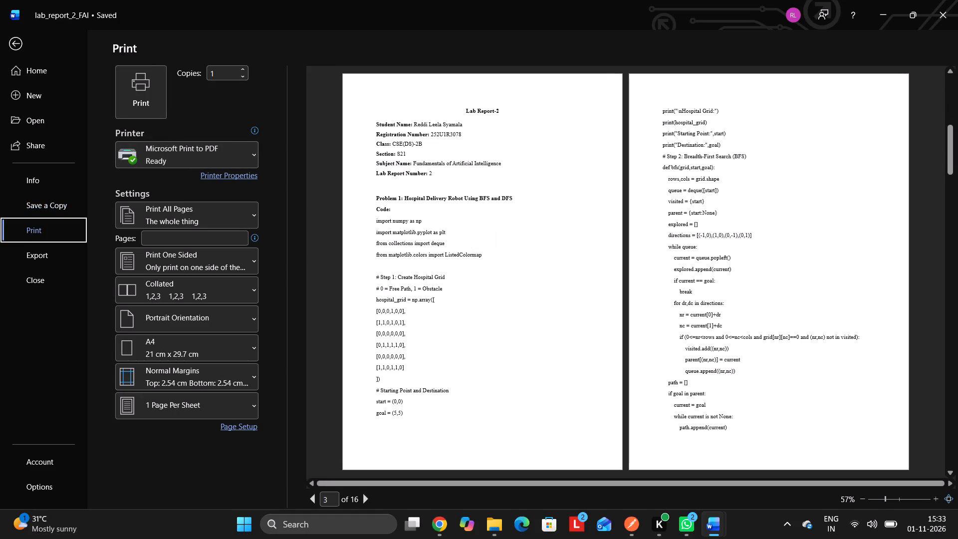
scroll(410, 189, "down", 2)
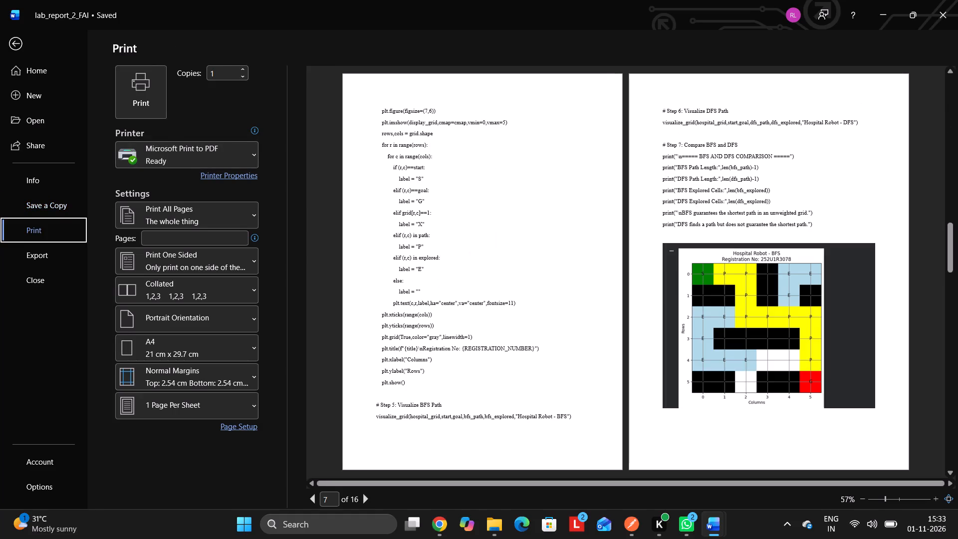
scroll(410, 189, "down", 1)
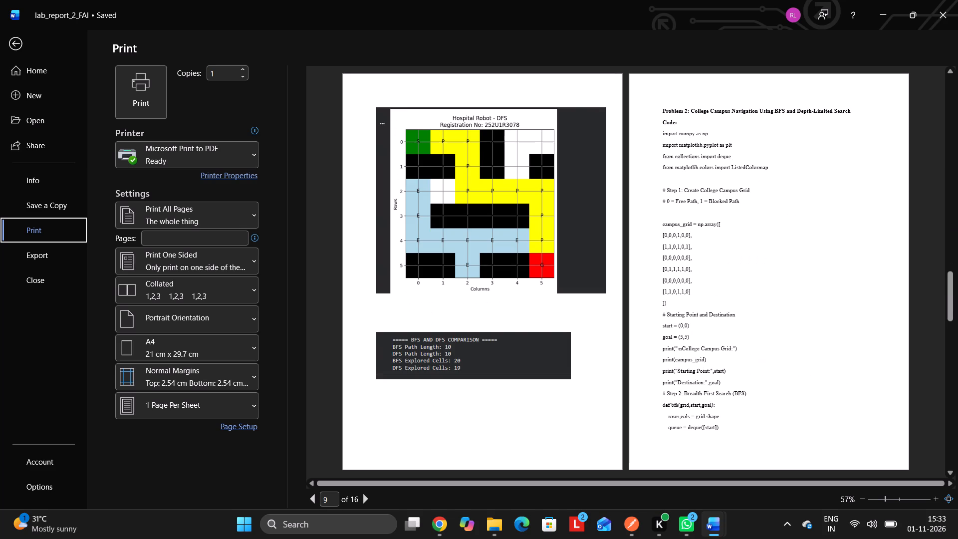
scroll(410, 189, "down", 2)
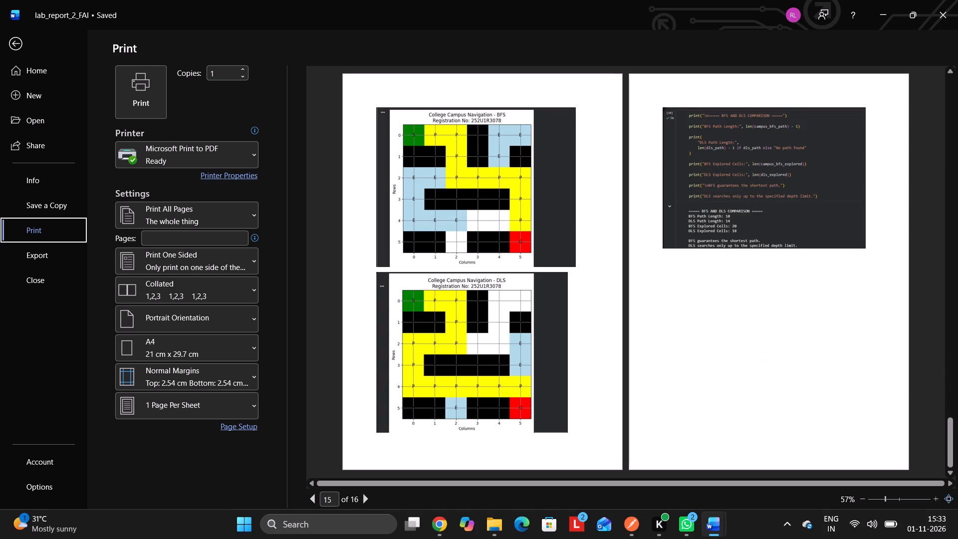
scroll(410, 189, "down", 1)
Print the report to a PDF named lab_report_2_FAI in the Fundamentals of Artificial Intelligence folder.
left_click(155, 69)
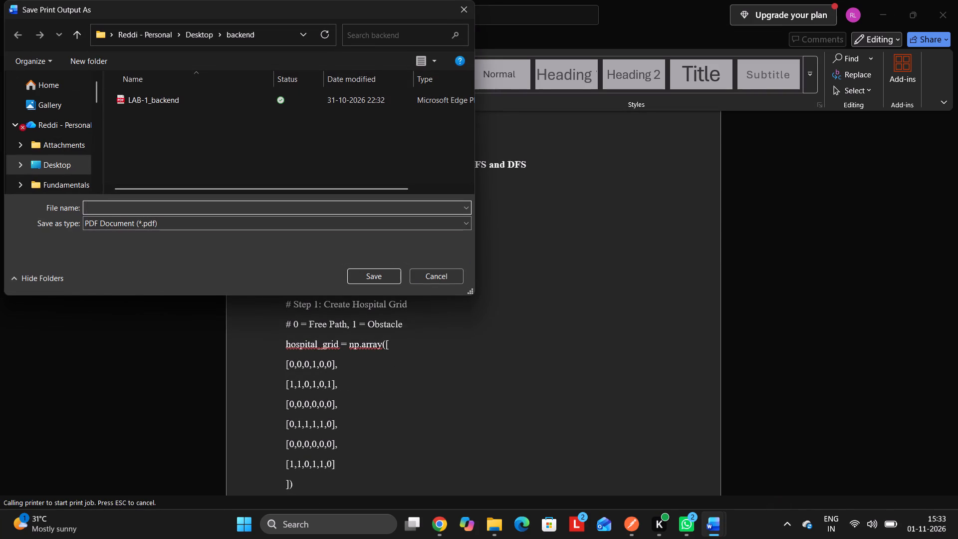
left_click_drag(202, 136, 190, 33)
left_click(190, 33)
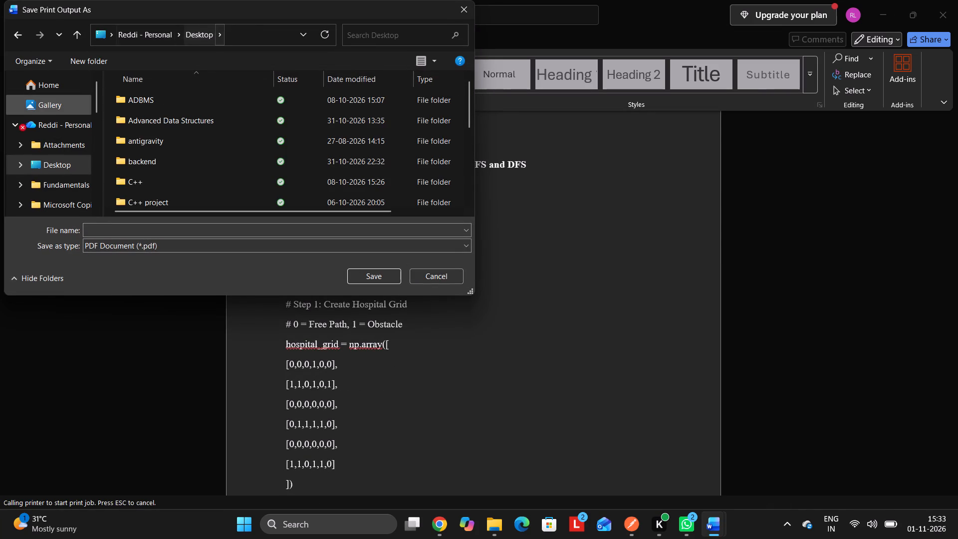
left_click(61, 182)
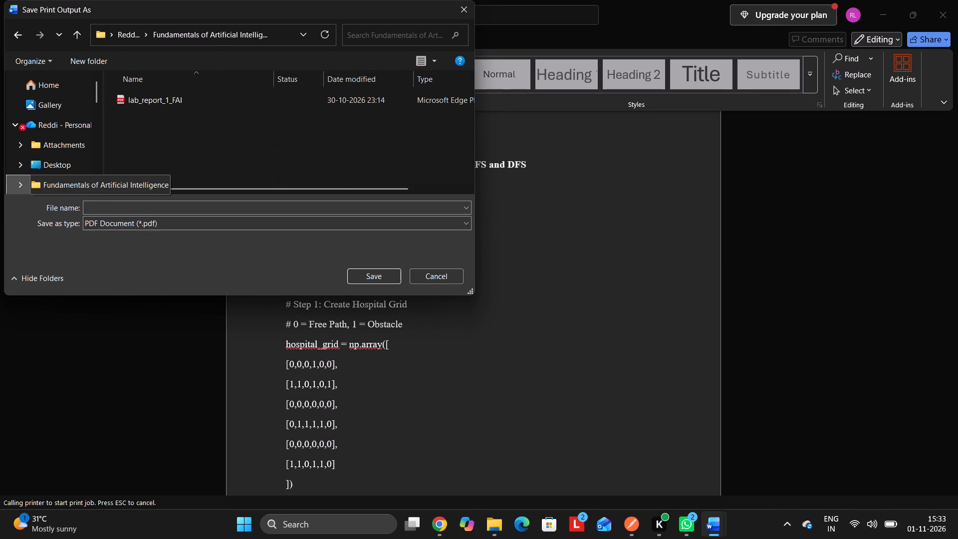
left_click(149, 212)
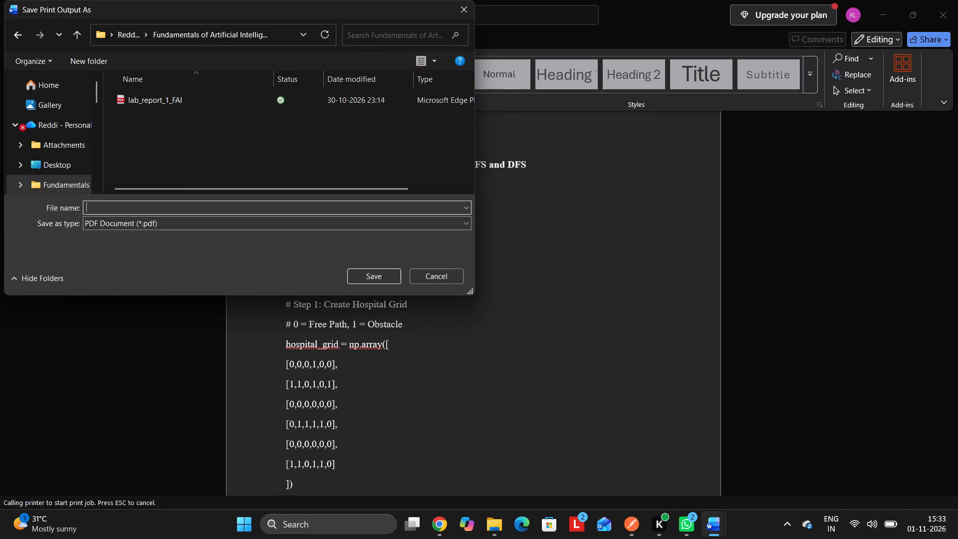
key("ctrl+v")
key("Return")
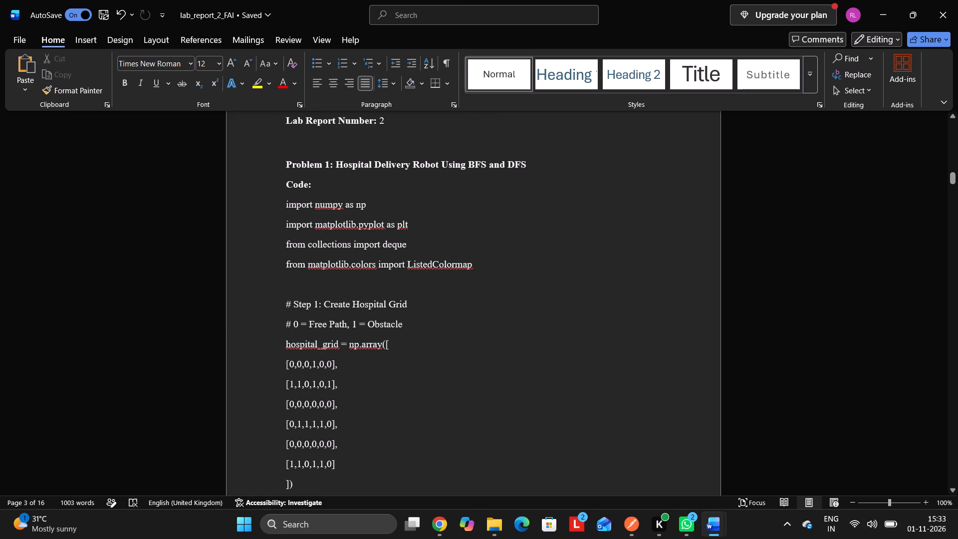
Switch to Chrome and open the Fundamentals of Artificial Intelligence assessments on the Aurora portal.
scroll(181, 244, "down", 1)
scroll(181, 244, "up", 1)
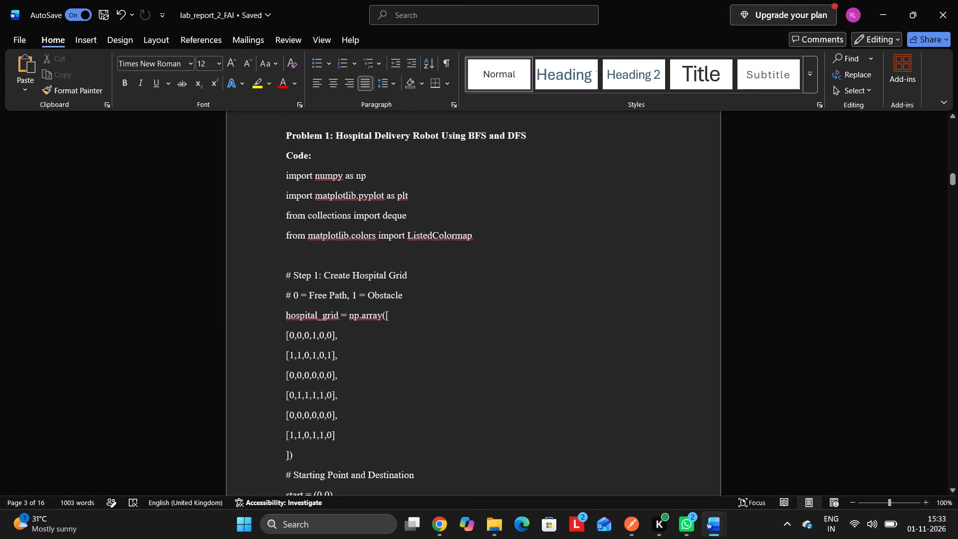
left_click(446, 510)
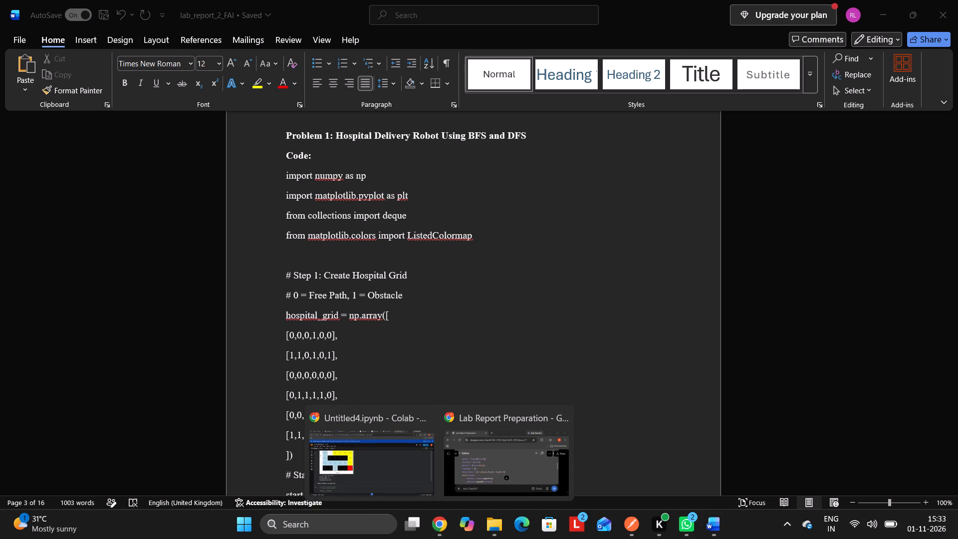
left_click(410, 469)
left_click(332, 0)
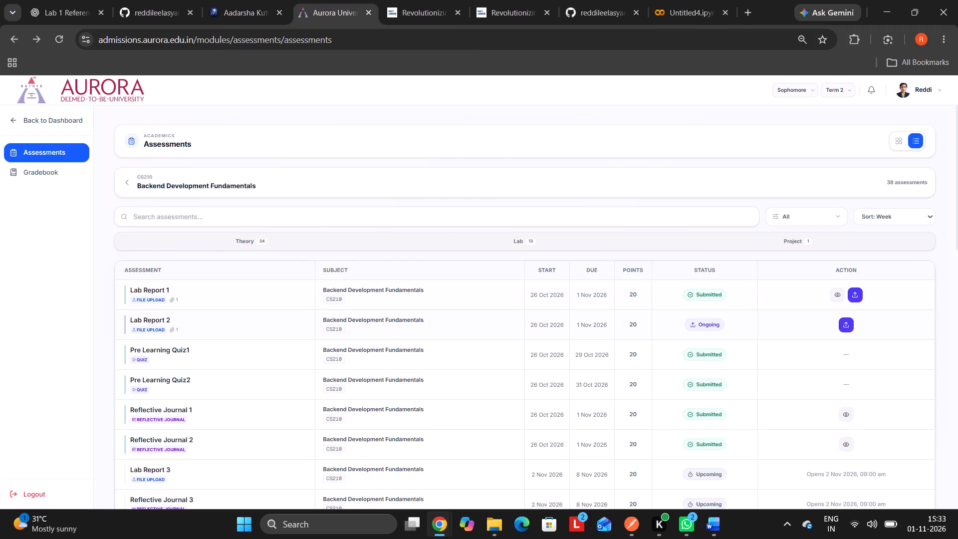
left_click(124, 184)
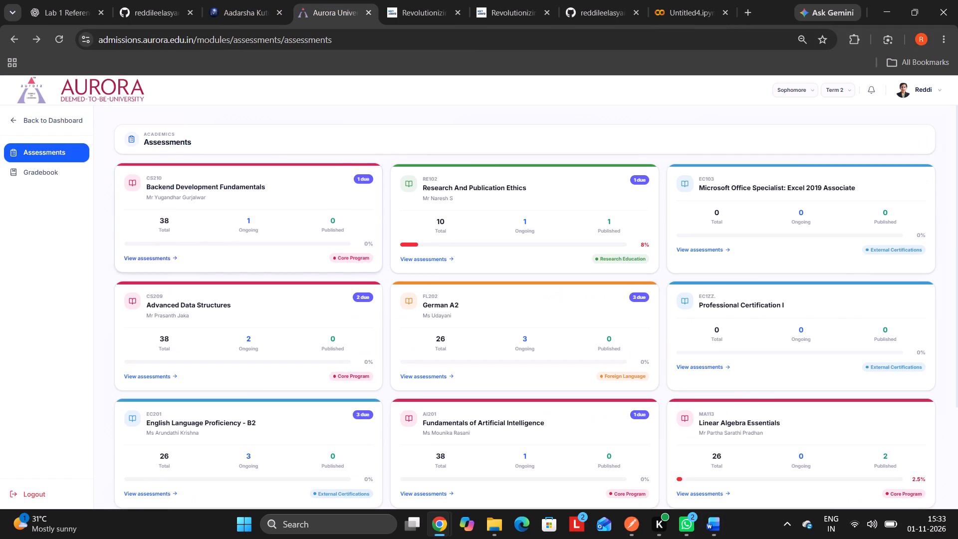
scroll(296, 354, "down", 1)
left_click(526, 414)
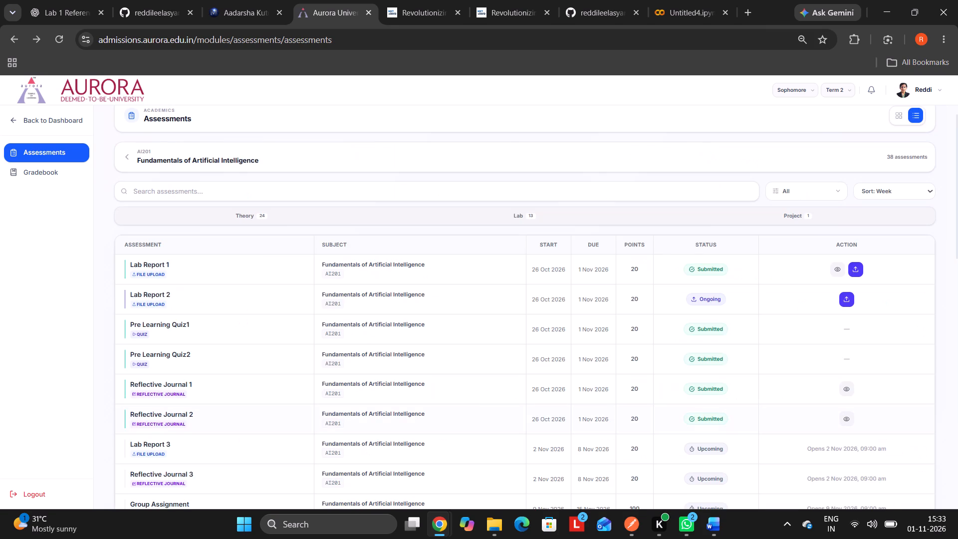
Submit the lab_report_2_FAI PDF from the Fundamentals of Artificial Intelligence folder for Lab Report 2.
left_click(846, 298)
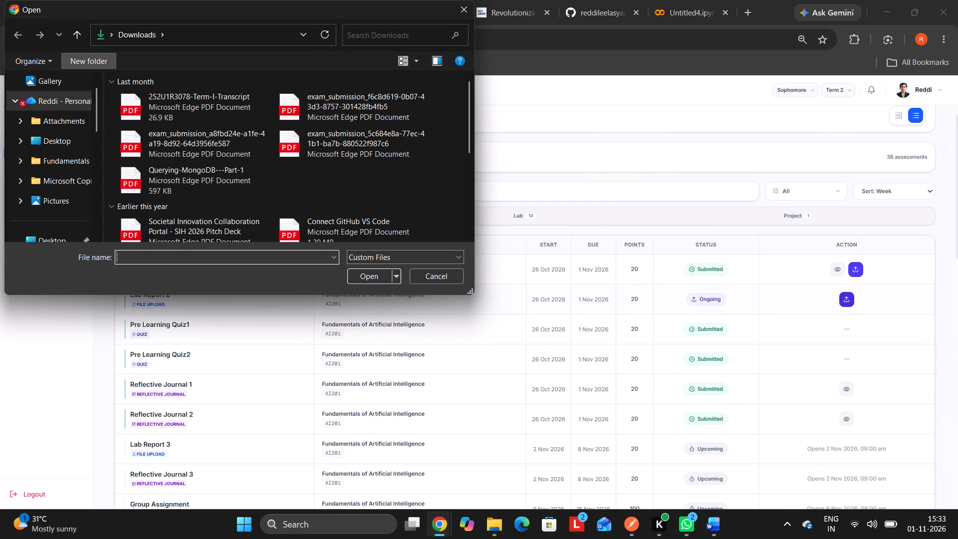
left_click(66, 166)
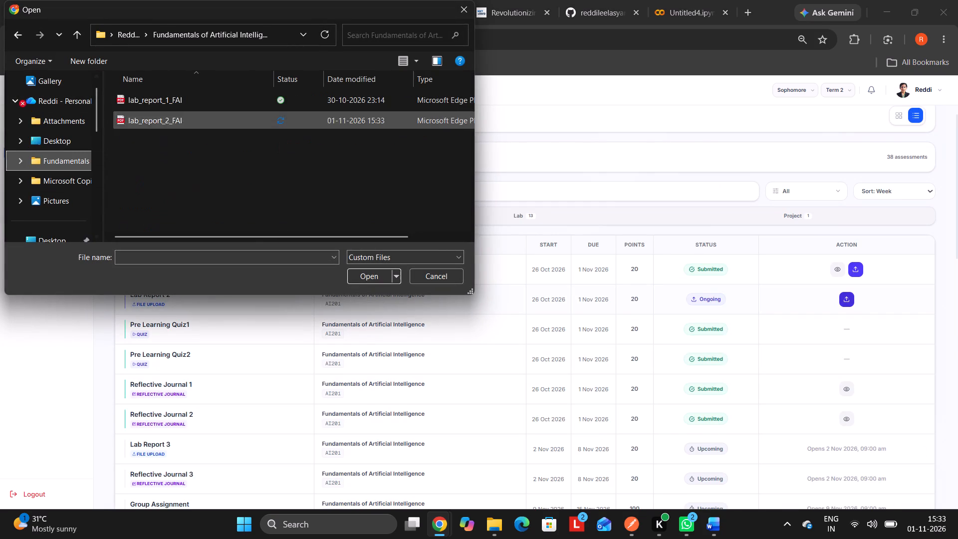
left_click(159, 118)
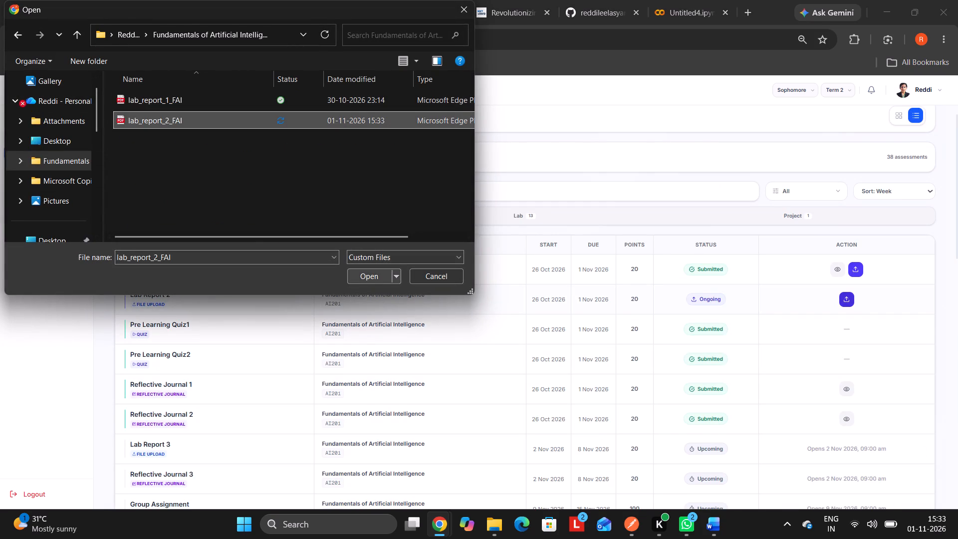
left_click(366, 275)
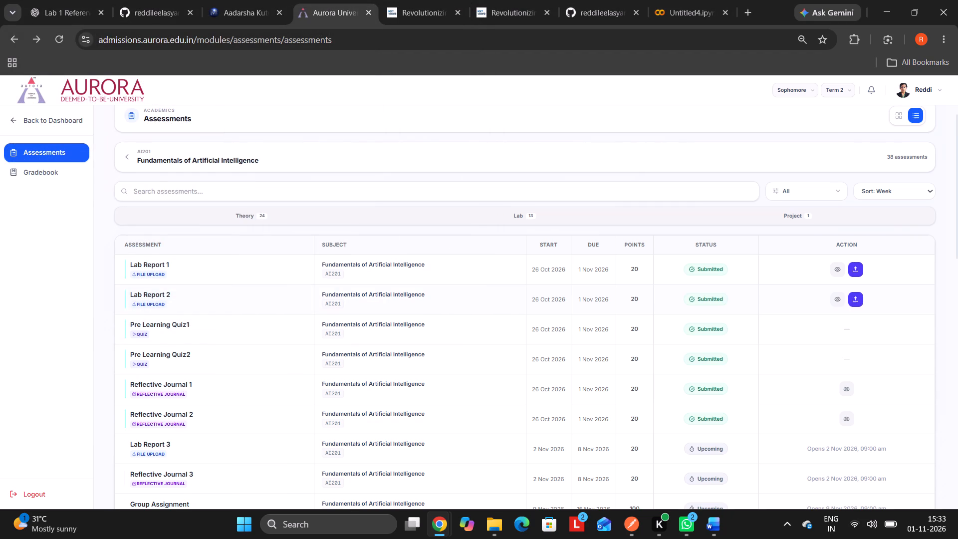
Return to the list of all courses and look over which ones still have assessments due.
left_click(124, 161)
scroll(290, 289, "up", 1)
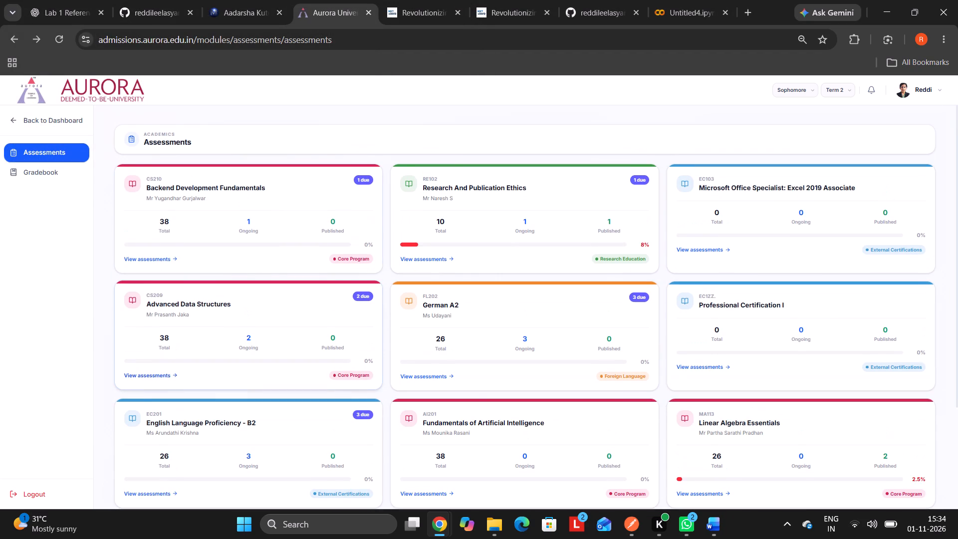
scroll(290, 289, "up", 1)
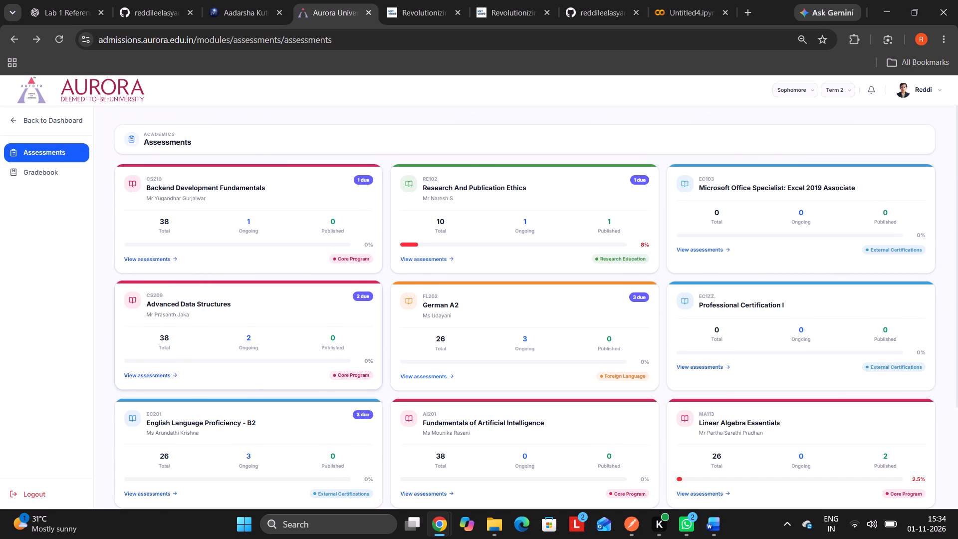
scroll(261, 7, "up", 1)
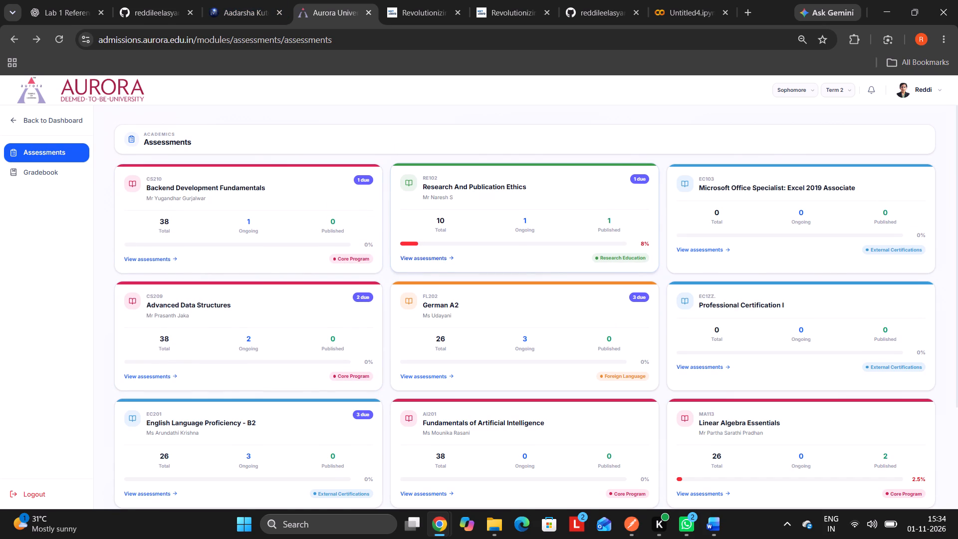
scroll(595, 236, "down", 2)
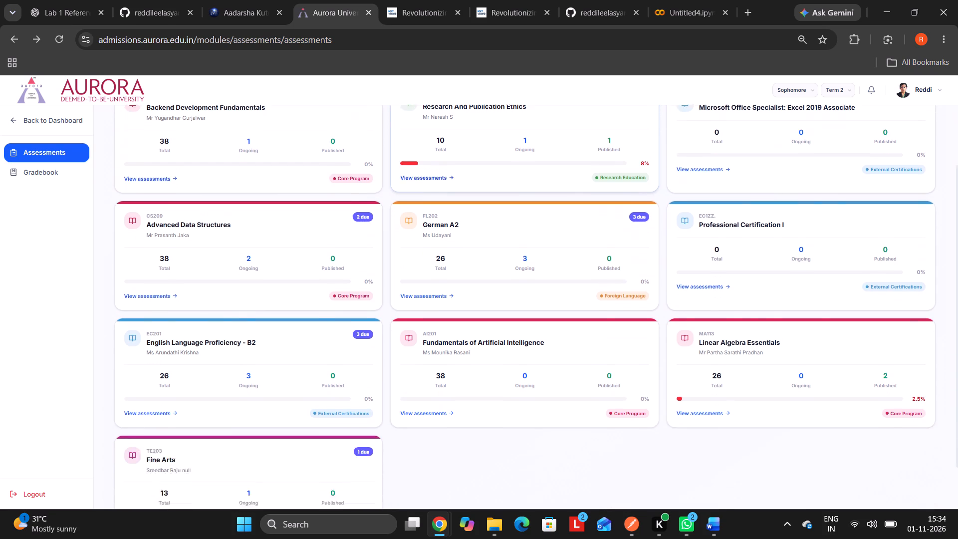
scroll(595, 236, "down", 3)
scroll(595, 236, "up", 2)
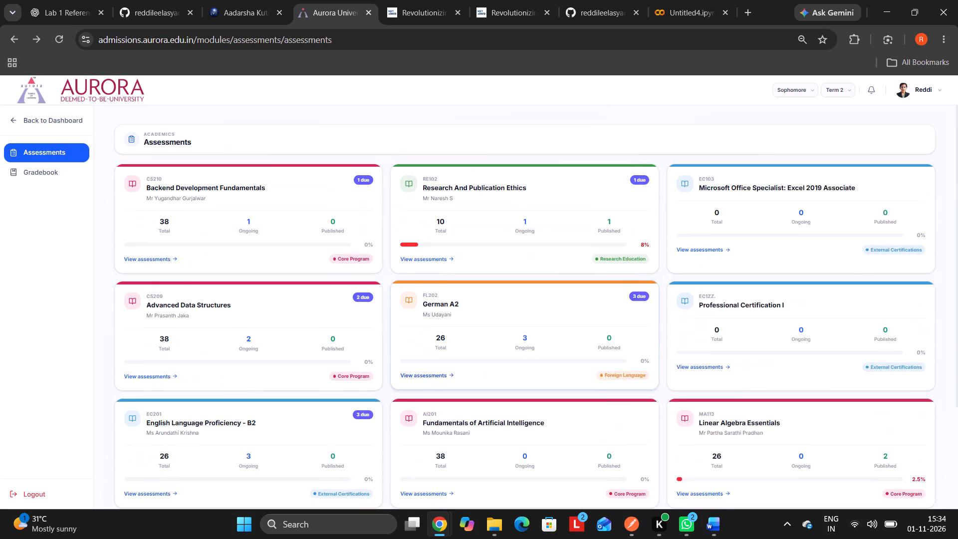
scroll(595, 236, "up", 1)
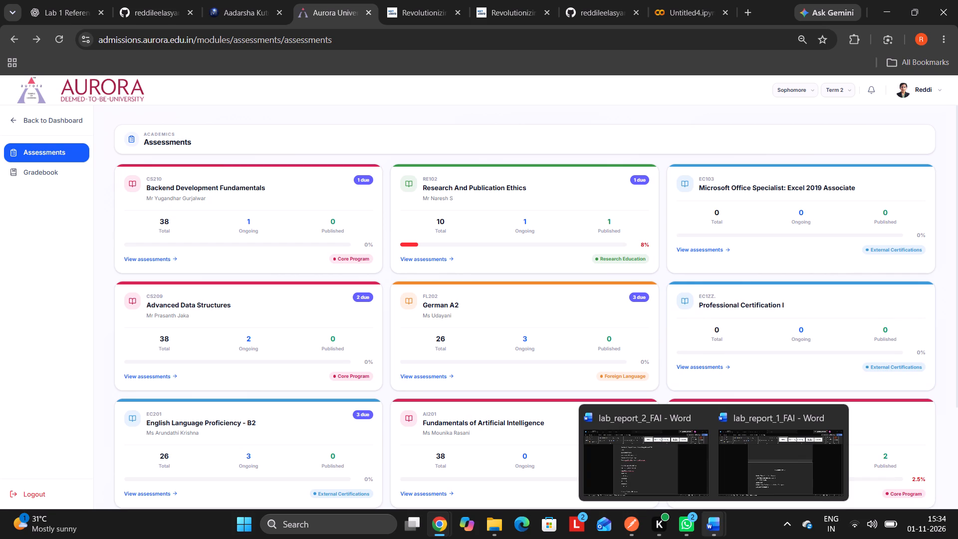
Close the lab_report_2_FAI and lab_report_1_FAI Word documents.
left_click(699, 421)
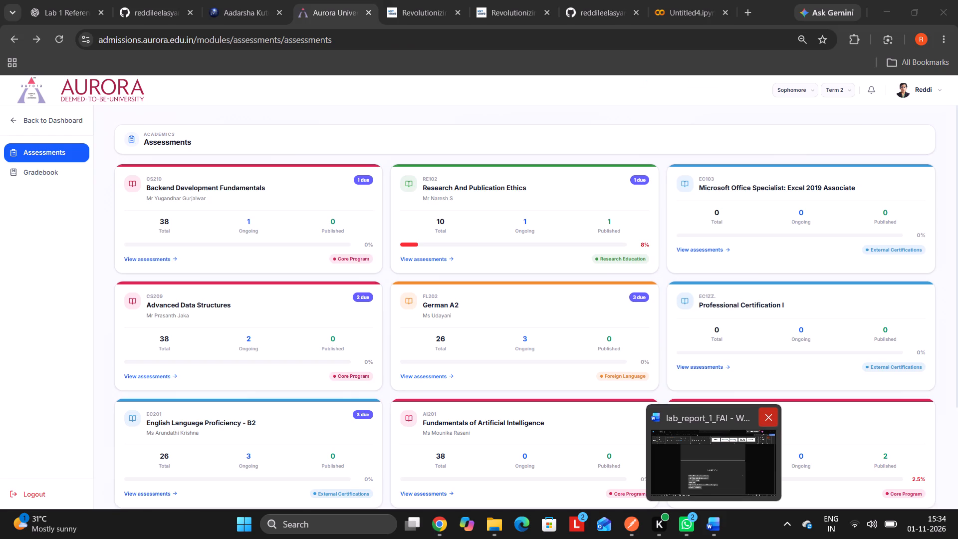
left_click(771, 417)
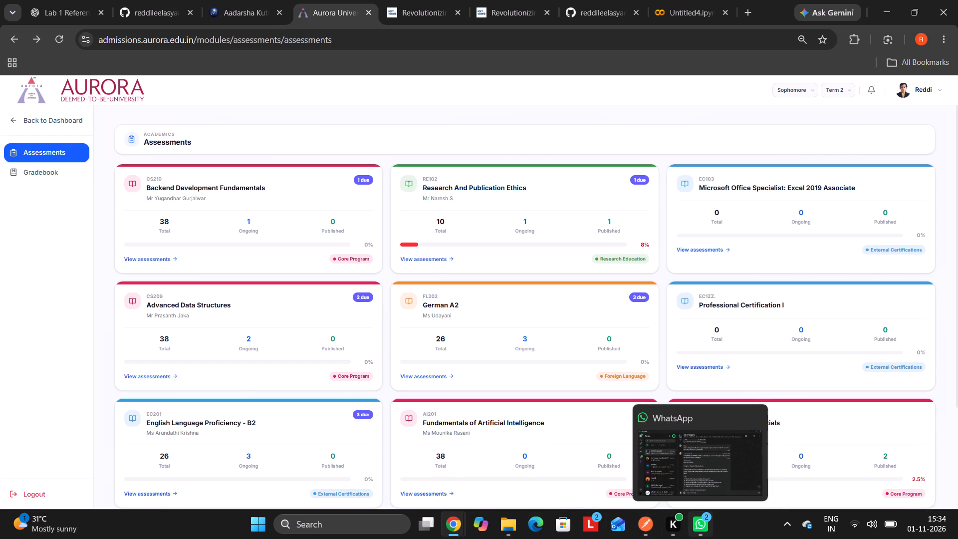
Copy the lab_report_2_FAI Word file from the Fundamentals of Artificial Intelligence folder in File Explorer.
left_click(506, 522)
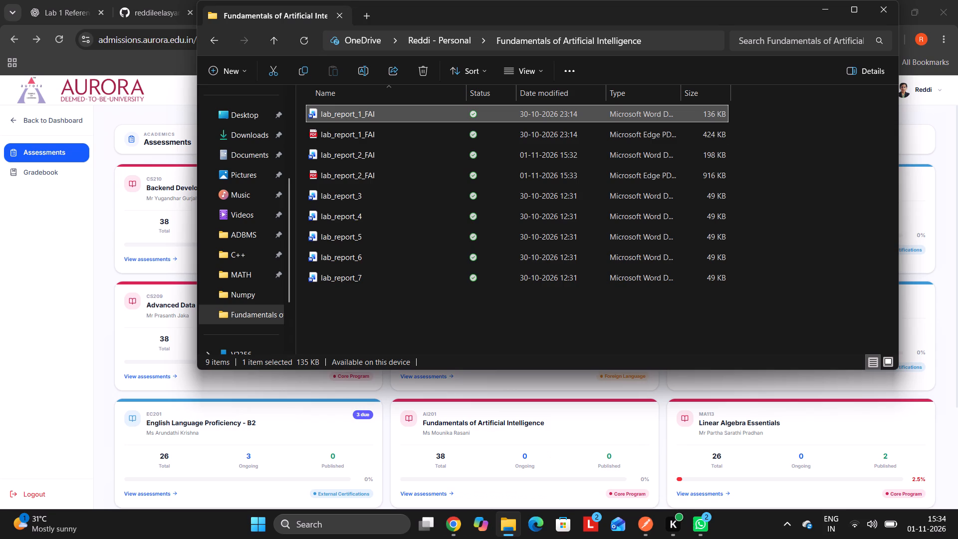
left_click(359, 155)
key("ctrl+c")
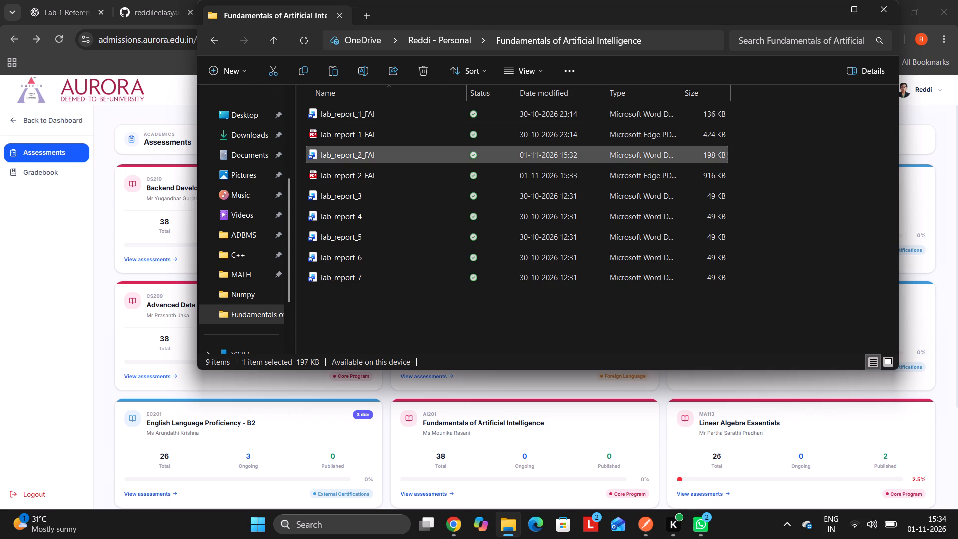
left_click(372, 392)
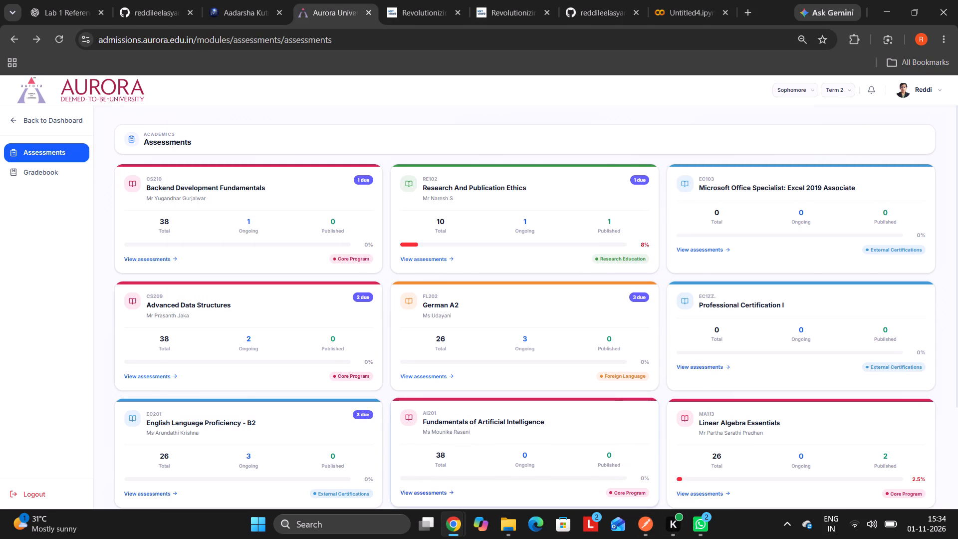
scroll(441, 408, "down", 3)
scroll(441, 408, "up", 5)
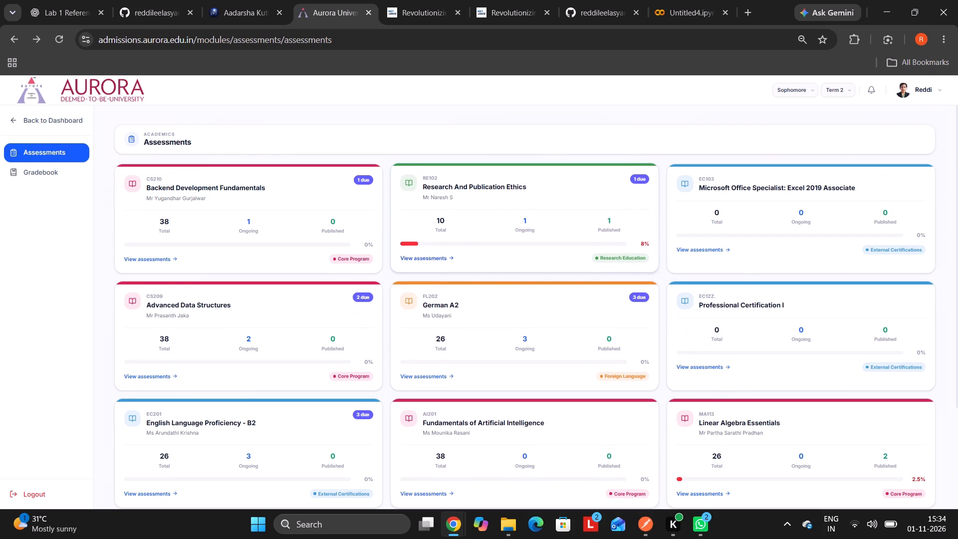
Close the two GitHub pages, the Untitled4 notebook, the movie page and the Lab 1 Reference chat, then return to the Aurora assessments page.
left_click(409, 0)
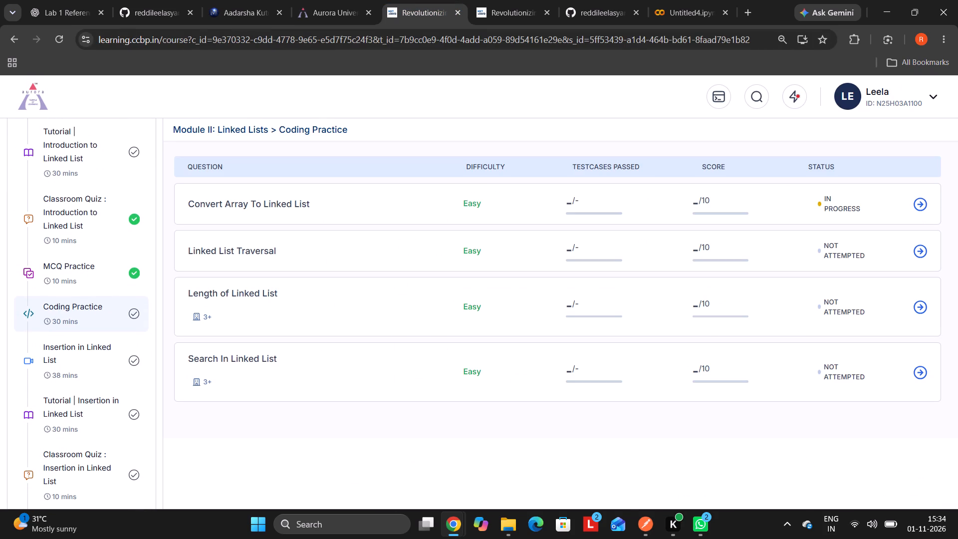
left_click(507, 17)
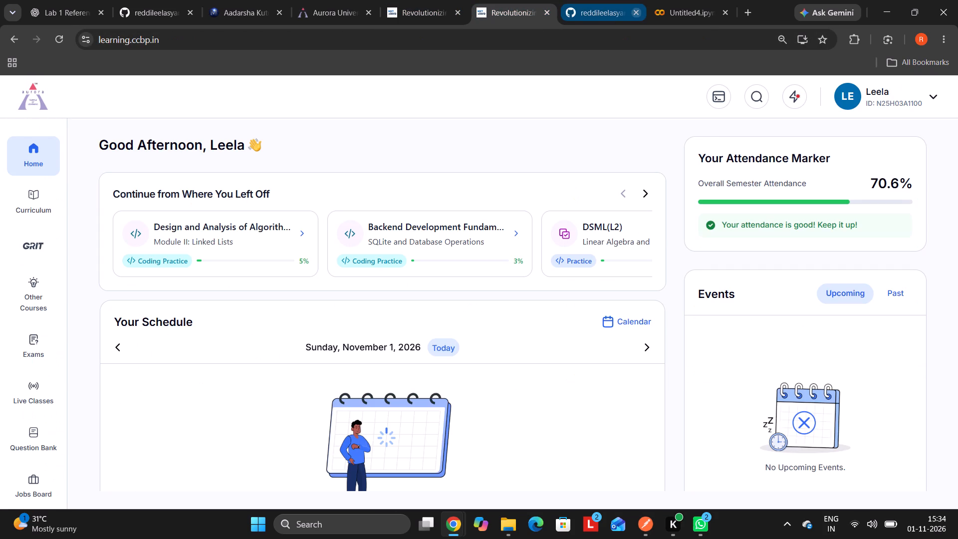
left_click(638, 11)
left_click(638, 11)
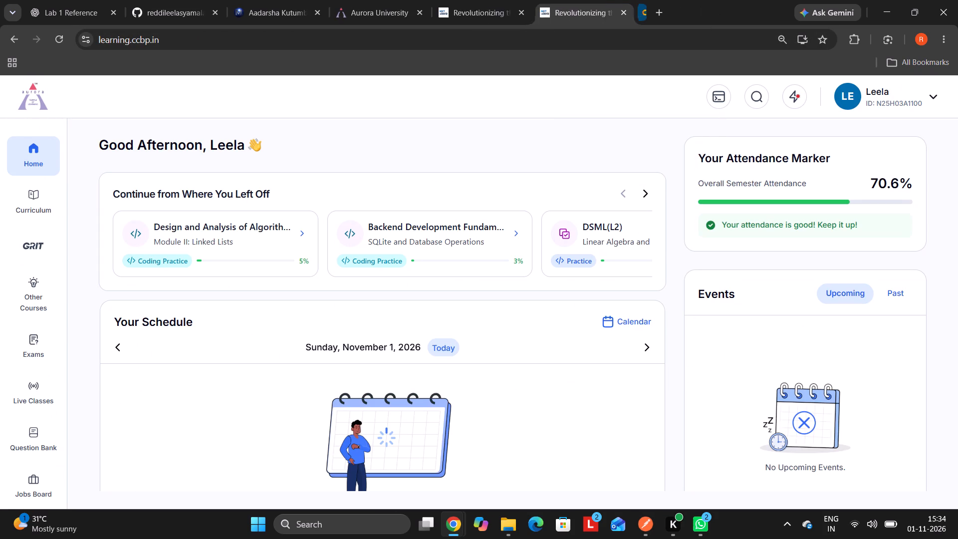
left_click(325, 12)
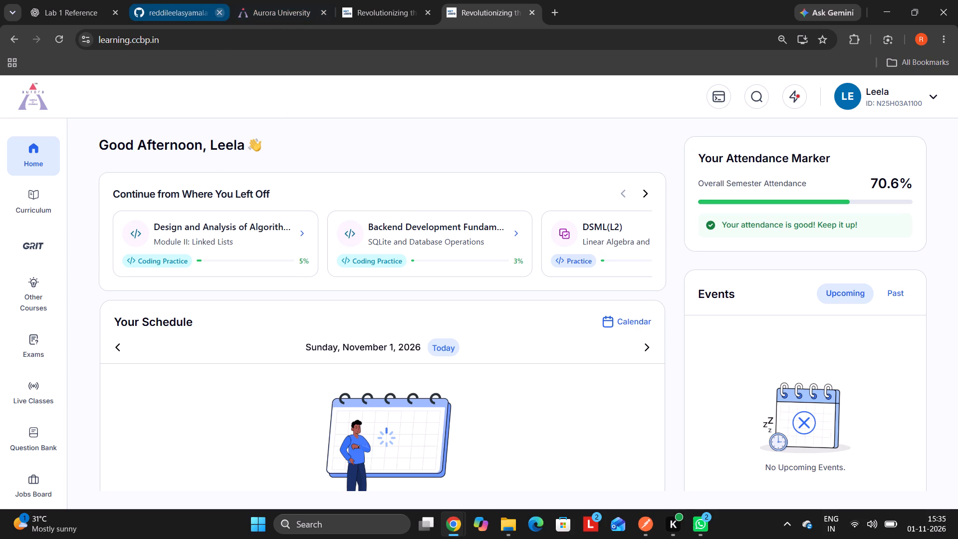
left_click(218, 10)
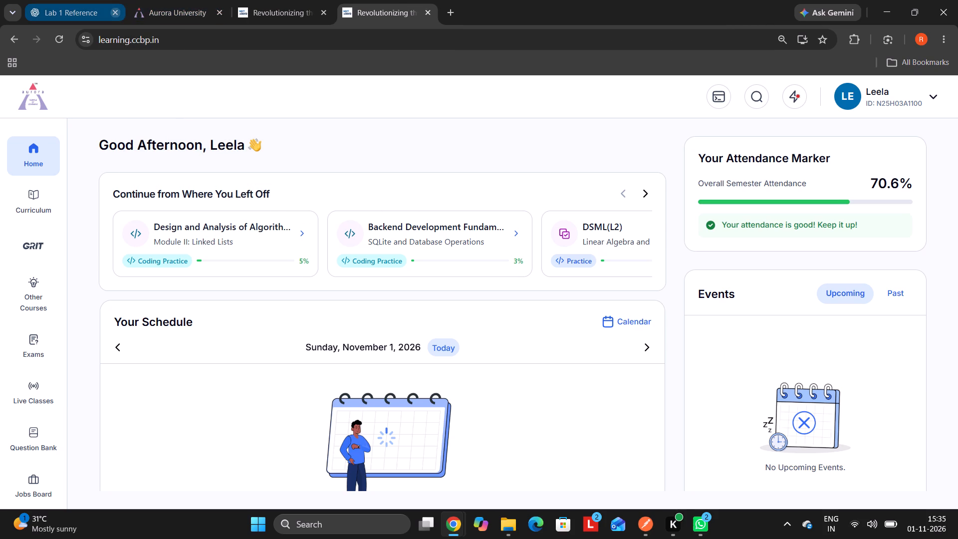
left_click(115, 9)
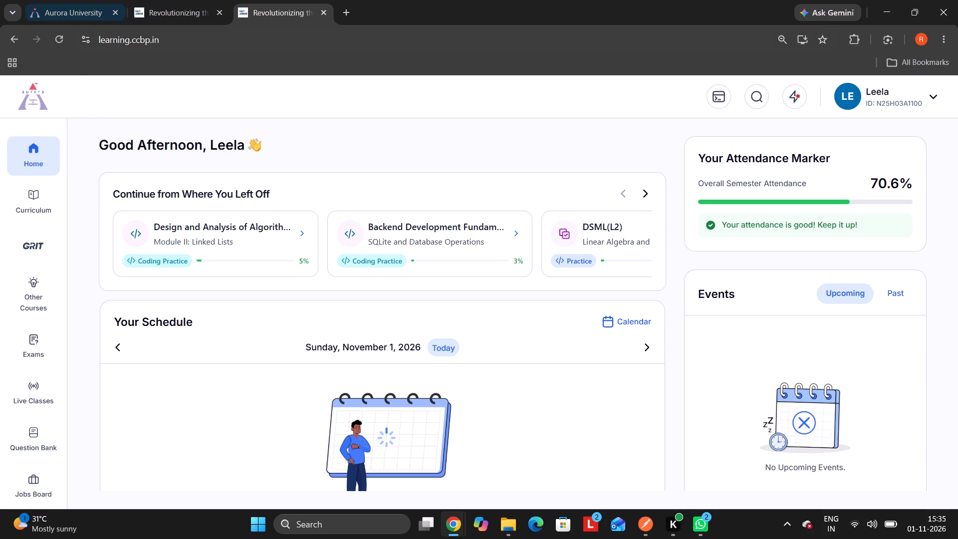
left_click(60, 4)
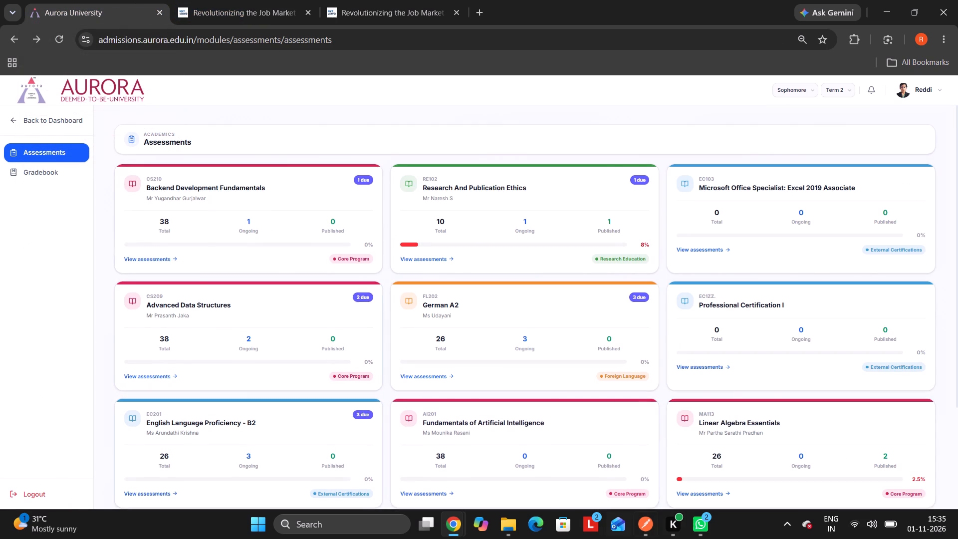